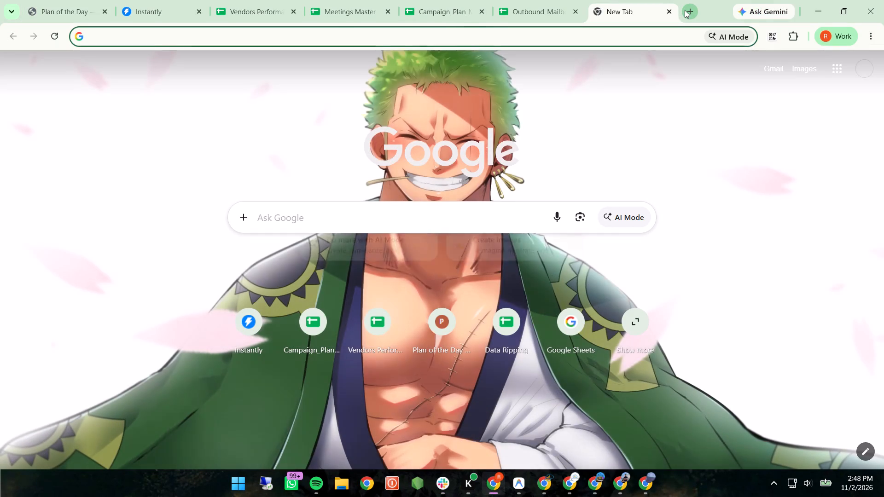
Open the Bounce Rate Analysis spreadsheet in the new tab and go down the Nurture_Bounce_Data sheet toward the later dates.
key("Return")
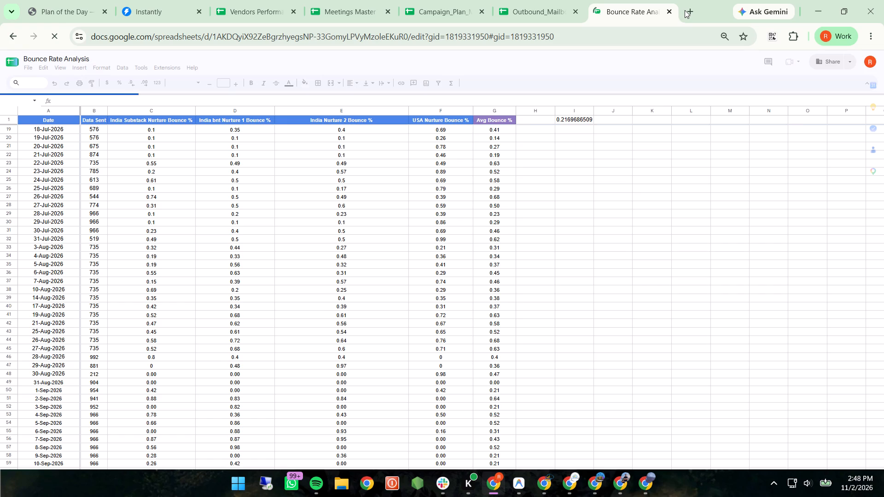
scroll(328, 277, "down", 2)
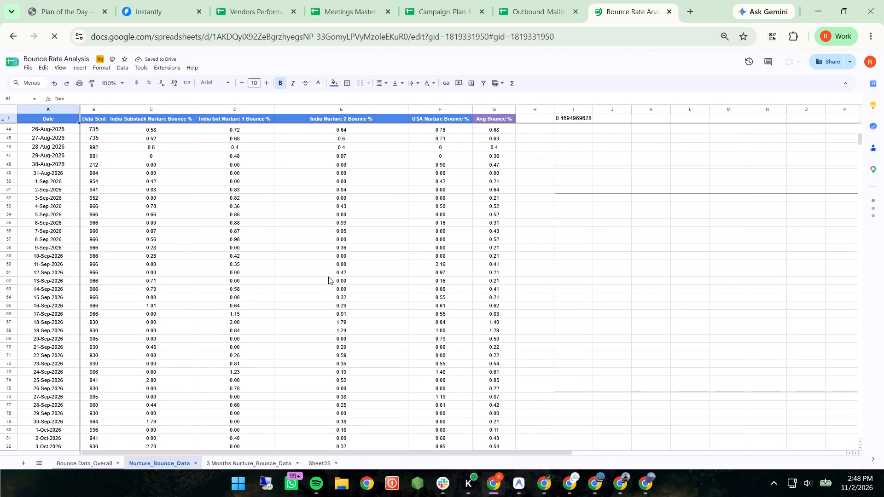
Examine the Nurture Bounce Rate % and Average Nurture Bounce Rate % charts on the Nurture_Bounce_Data sheet.
scroll(328, 277, "down", 2)
scroll(328, 277, "left", 8)
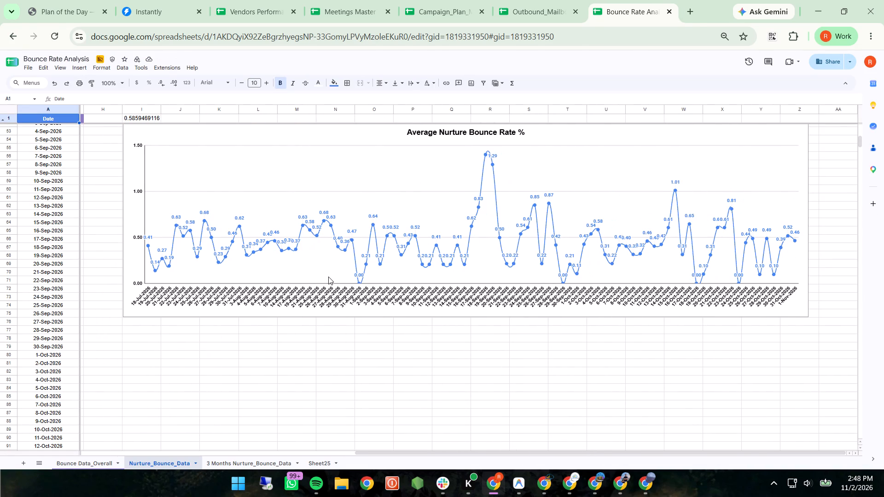
scroll(328, 277, "up", 4)
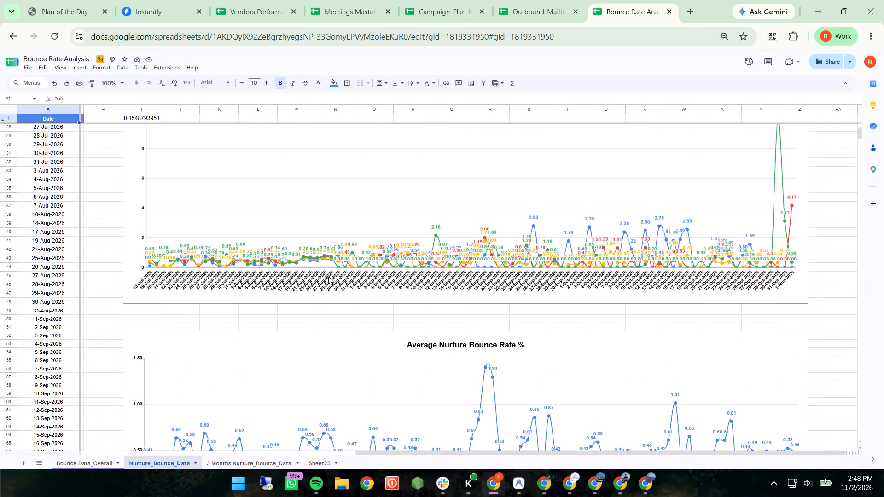
scroll(328, 277, "right", 2)
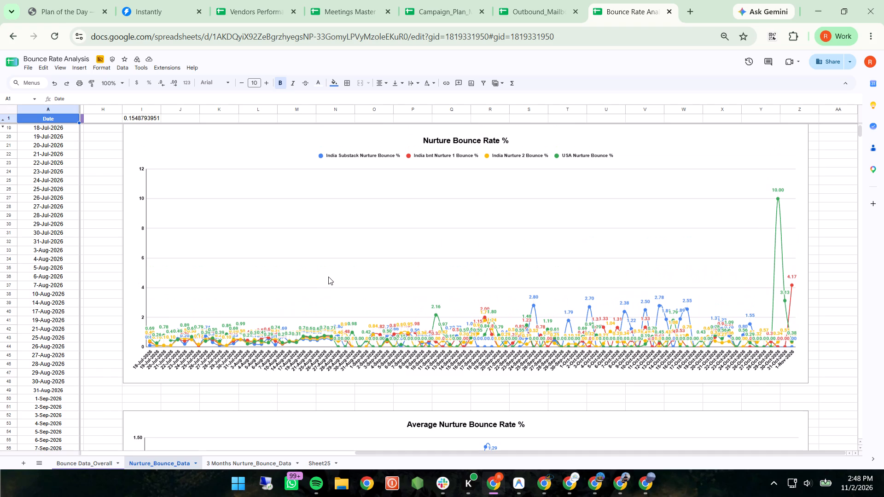
scroll(328, 277, "right", 4)
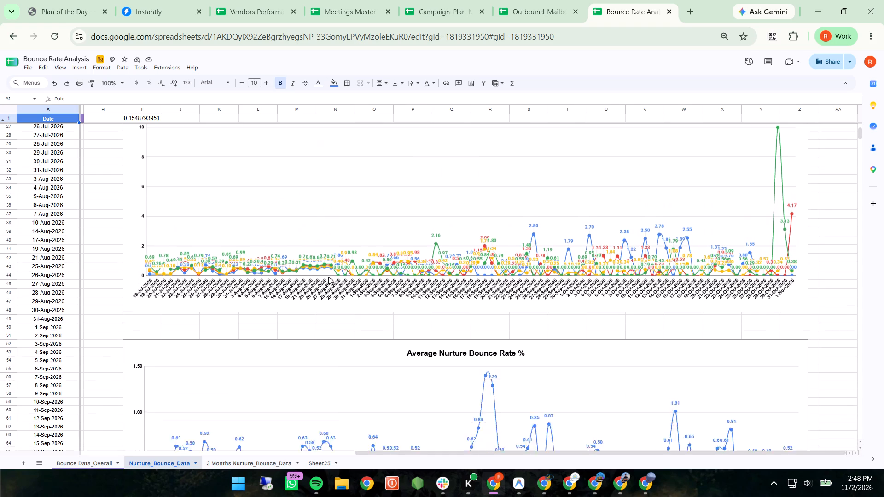
Check the USA Nurture Bounce % entries for 29-Oct-2026 and 30-Oct-2026 in the data rows, and dismiss the chat notification.
scroll(328, 277, "right", 3)
scroll(328, 277, "down", 3)
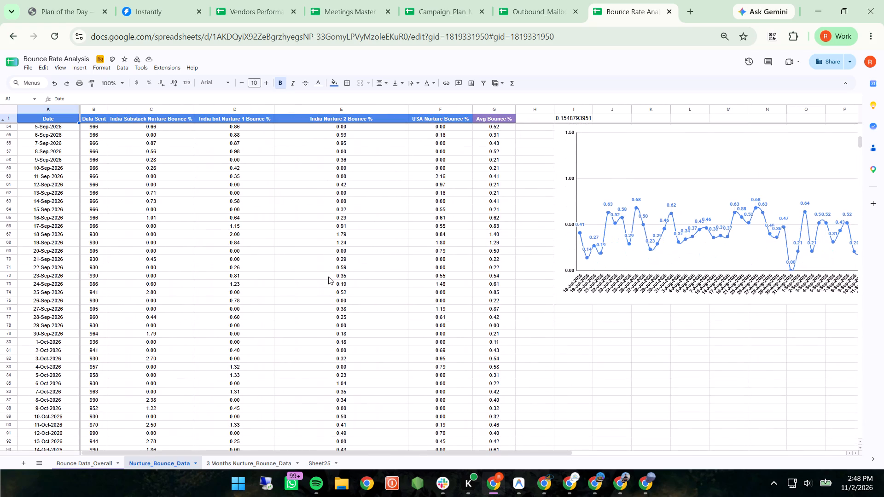
scroll(328, 277, "down", 3)
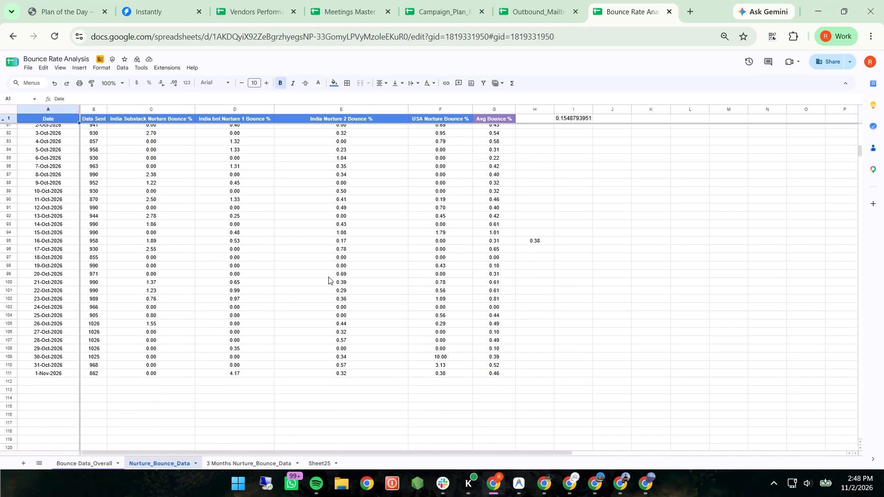
left_click(431, 352)
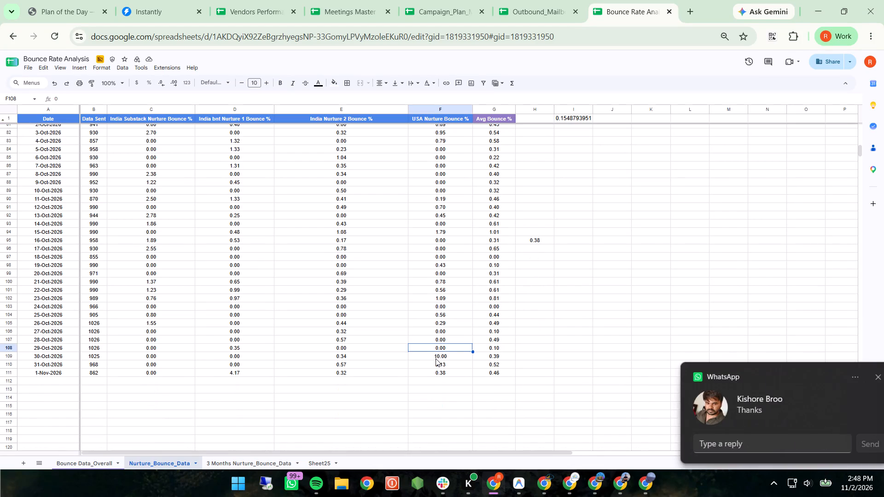
left_click(436, 358)
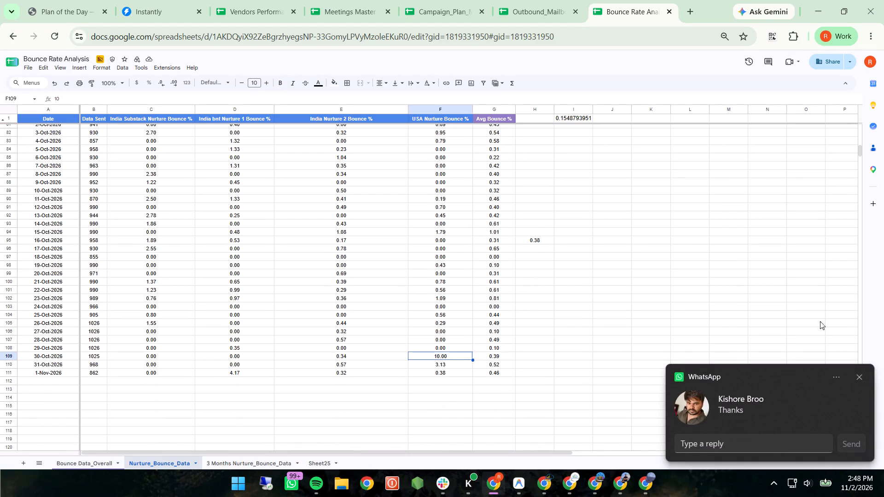
left_click(860, 378)
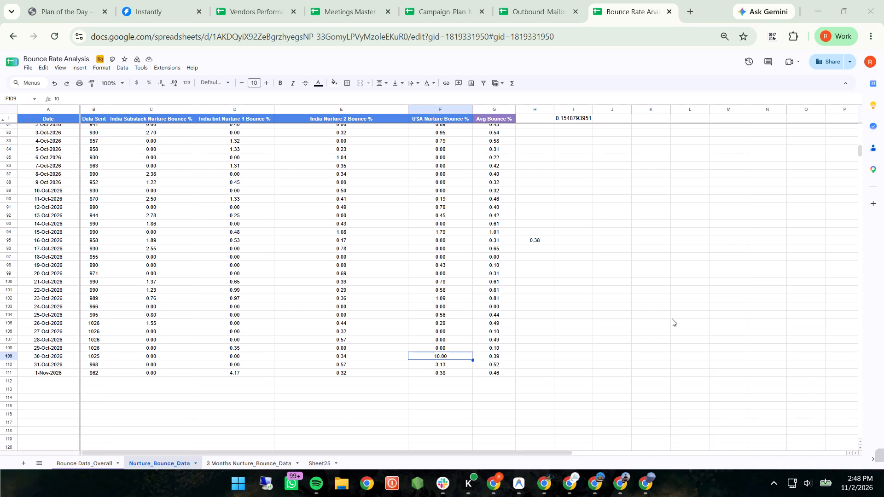
Download the Nurture Bounce Rate % chart as a PNG image.
scroll(672, 318, "up", 4)
scroll(672, 318, "left", 4)
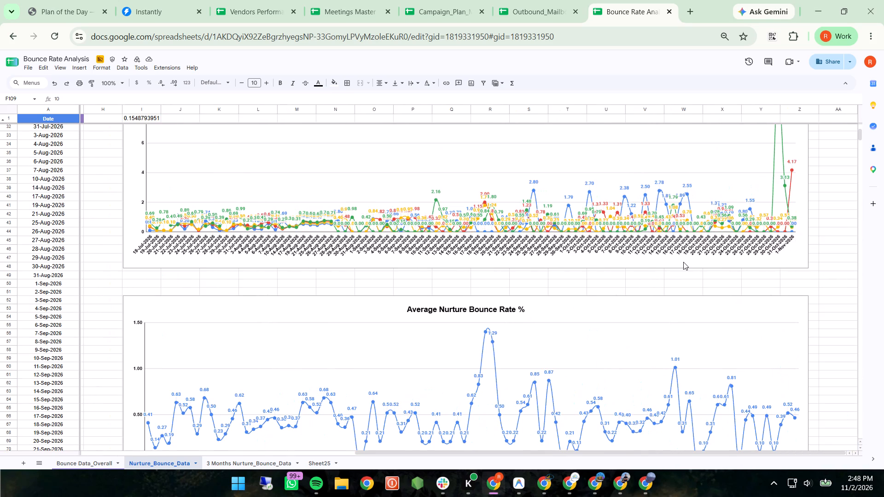
scroll(683, 262, "up", 2)
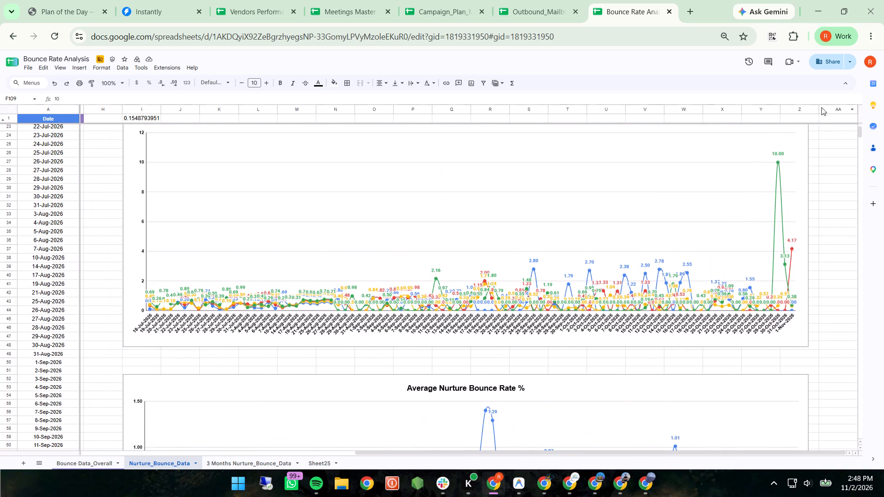
scroll(786, 153, "up", 1)
left_click(765, 172)
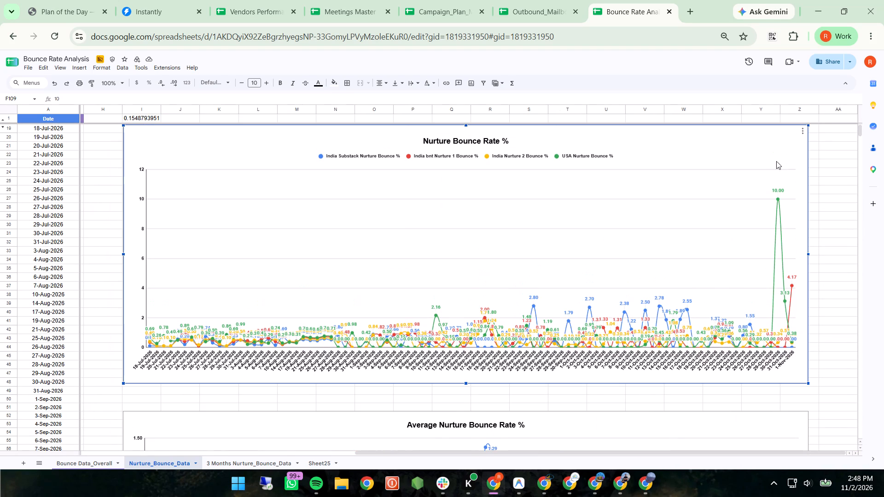
left_click_drag(803, 128, 825, 166)
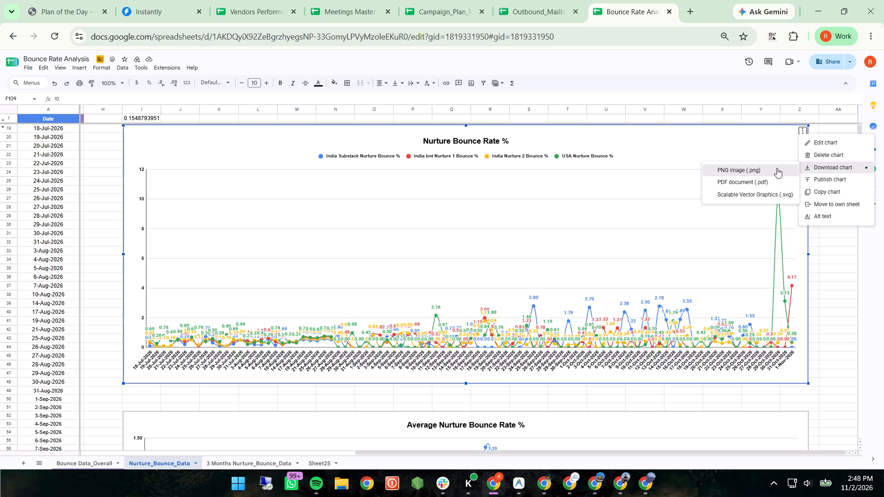
left_click(777, 168)
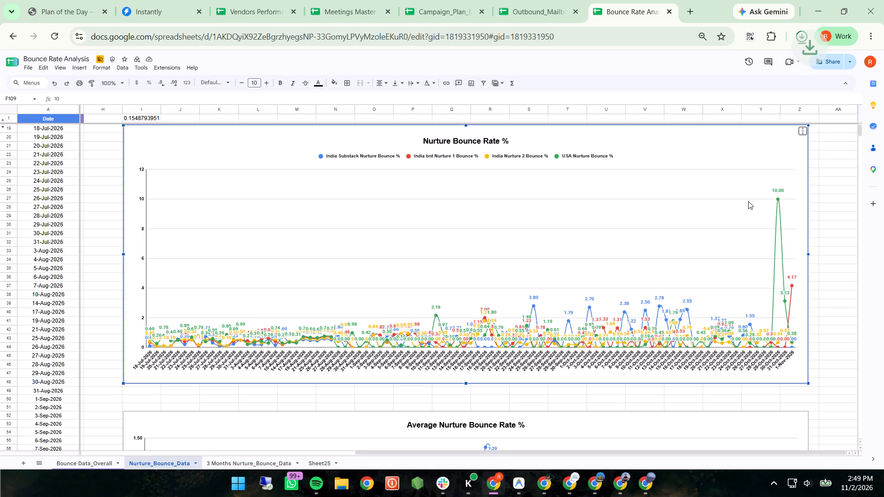
left_click(568, 226)
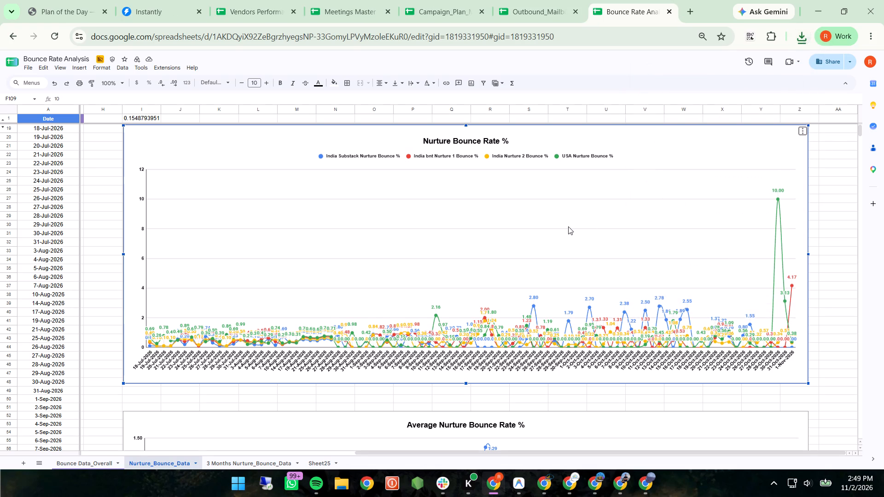
Download the Average Nurture Bounce Rate % chart as a PNG image.
scroll(568, 226, "down", 4)
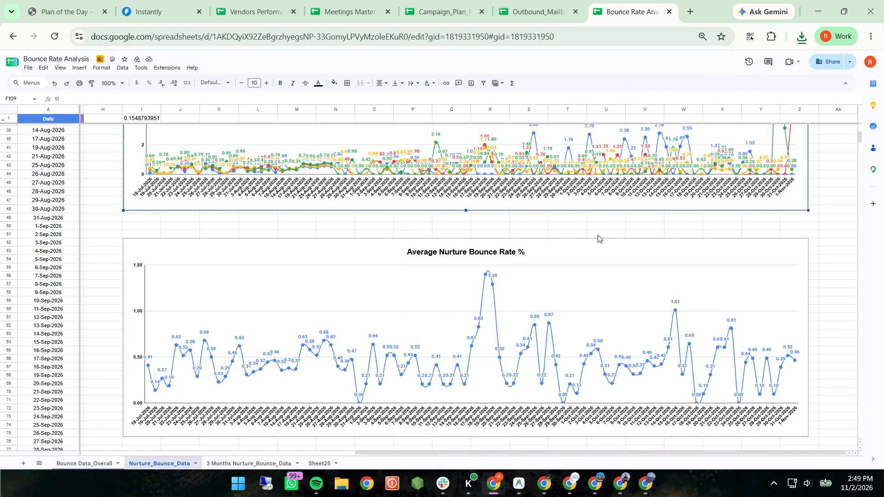
left_click(782, 277)
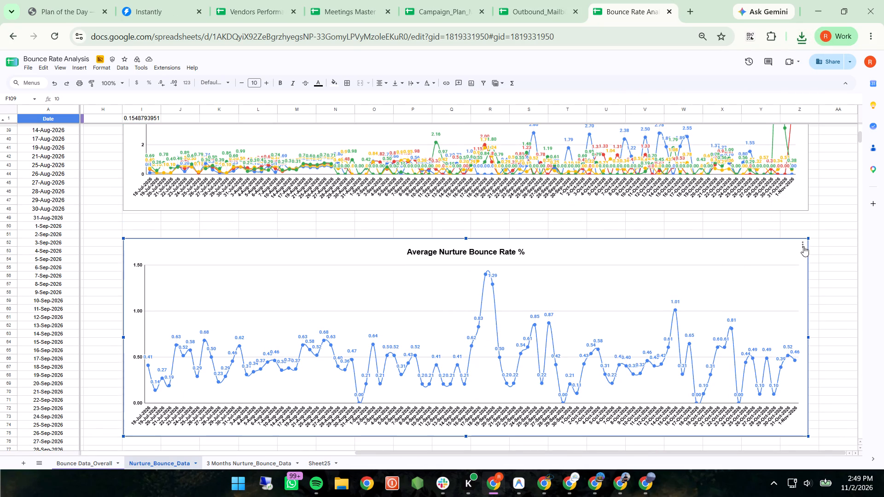
left_click_drag(803, 247, 820, 278)
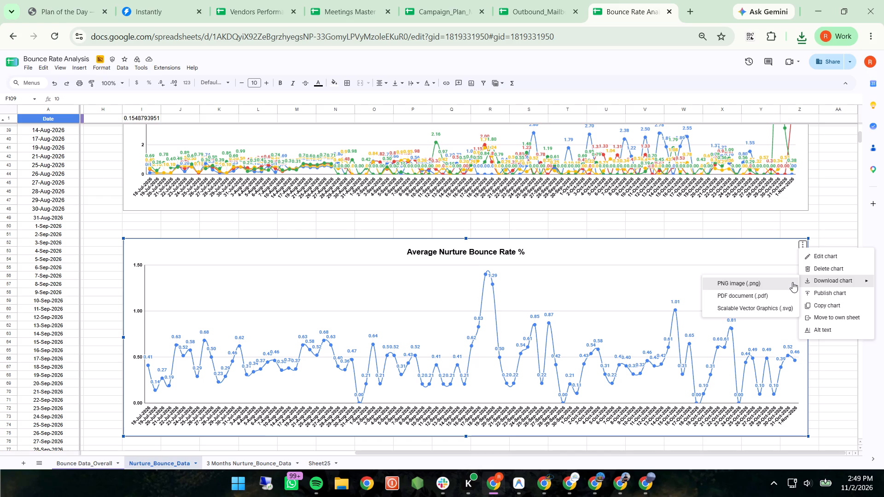
left_click(792, 282)
Return to the latest dated rows of the nurture bounce table to review them.
scroll(467, 355, "right", 5)
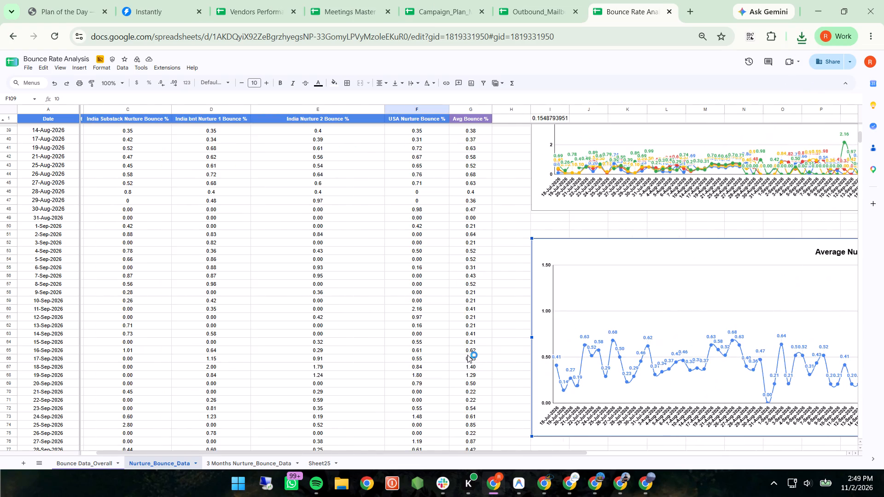
scroll(467, 355, "down", 6)
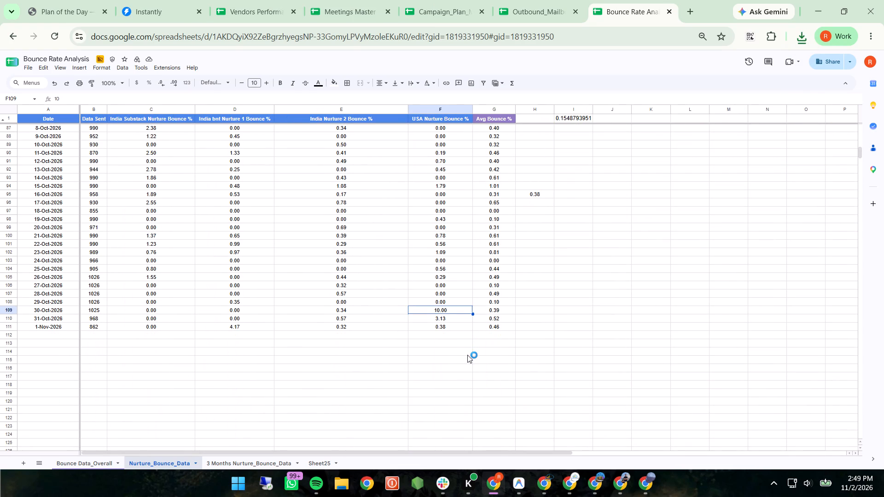
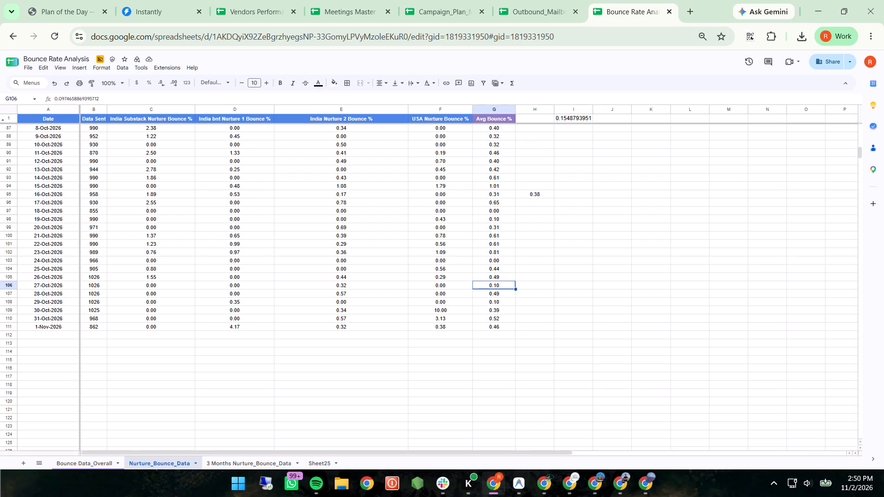
Check the summary statistics of the Avg Bounce % values from 27-Oct-2026 to 1-Nov-2026 (G106:G111).
key("shift+Down")
key("shift+Down")
key("shift+Down")
key("shift+Down")
key("shift+Down")
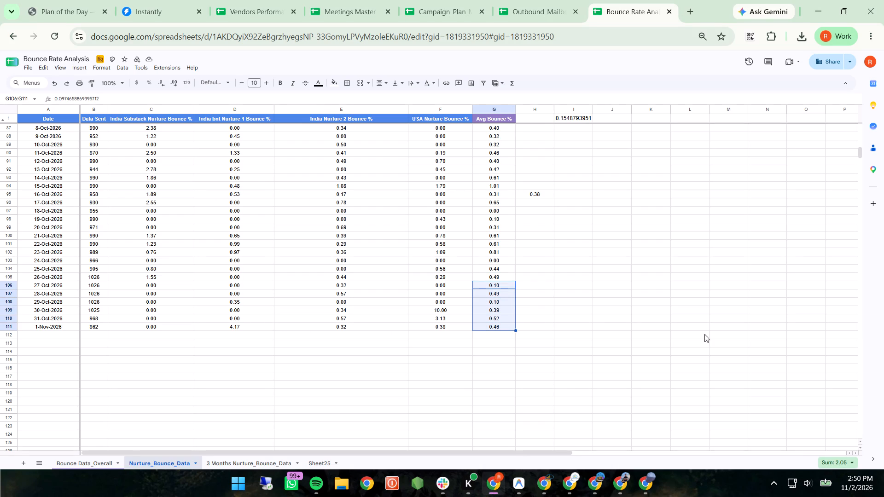
left_click(850, 466)
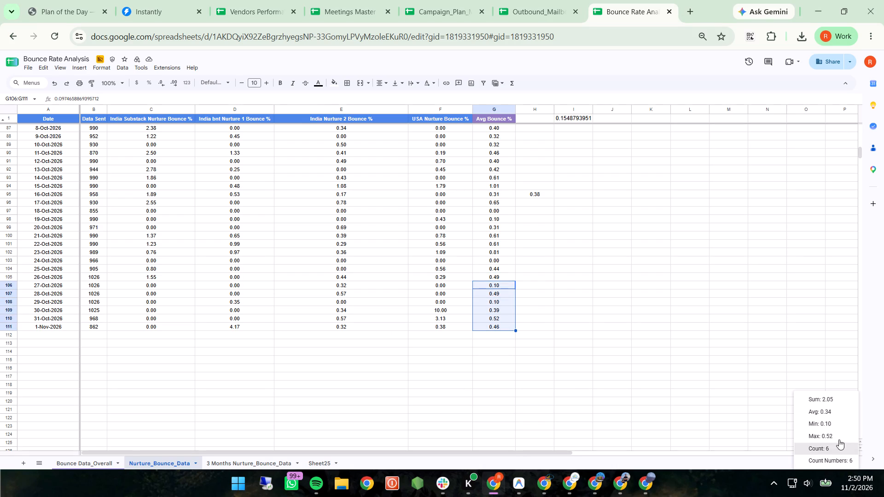
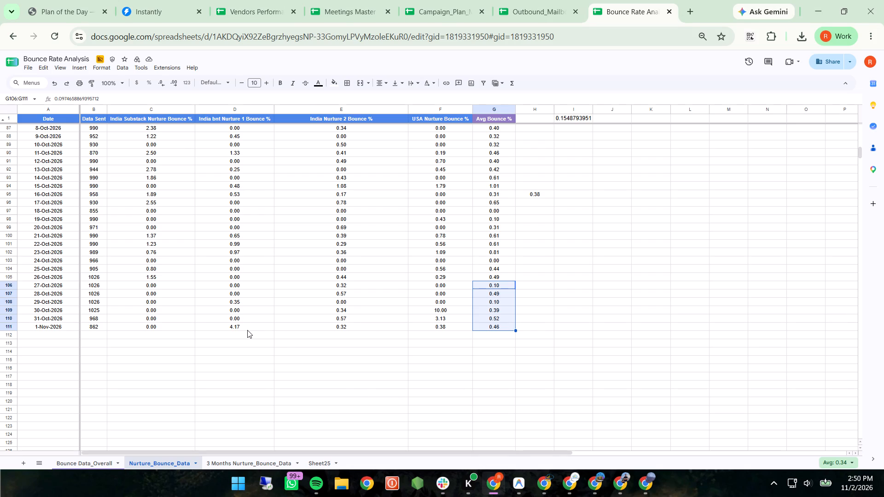
Copy the India bnt Nurture 1 Bounce % column header from cell D1 of the Nurture_Bounce_Data sheet.
left_click(249, 120)
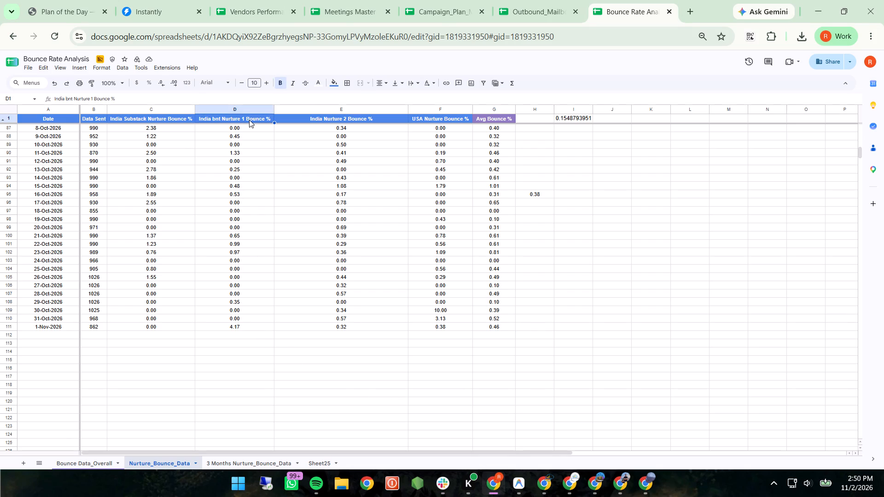
key("ctrl+c")
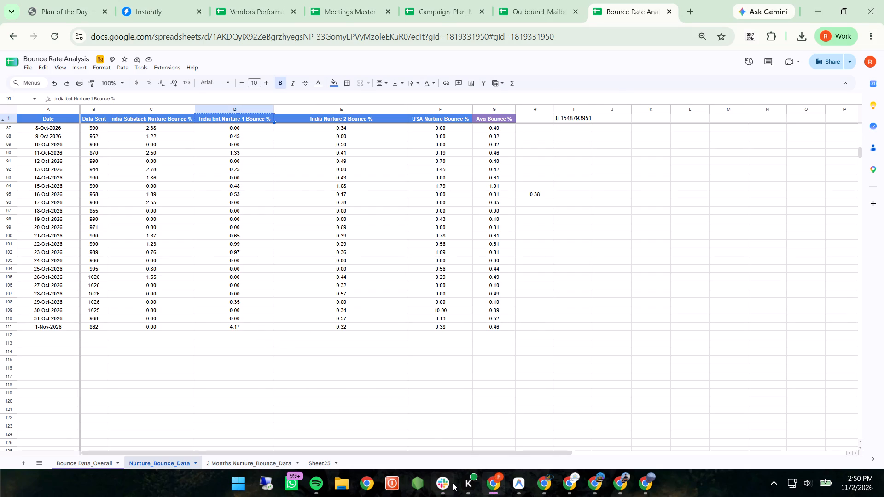
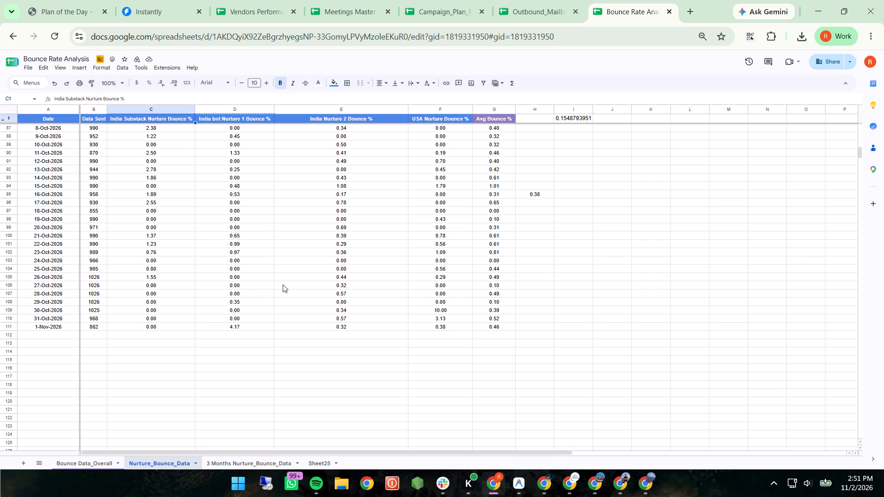
Select the 1-Nov-2026 India bnt Nurture 1, India Nurture 2 and USA Nurture bounce values in D111:F111 and check their average.
left_click(231, 330)
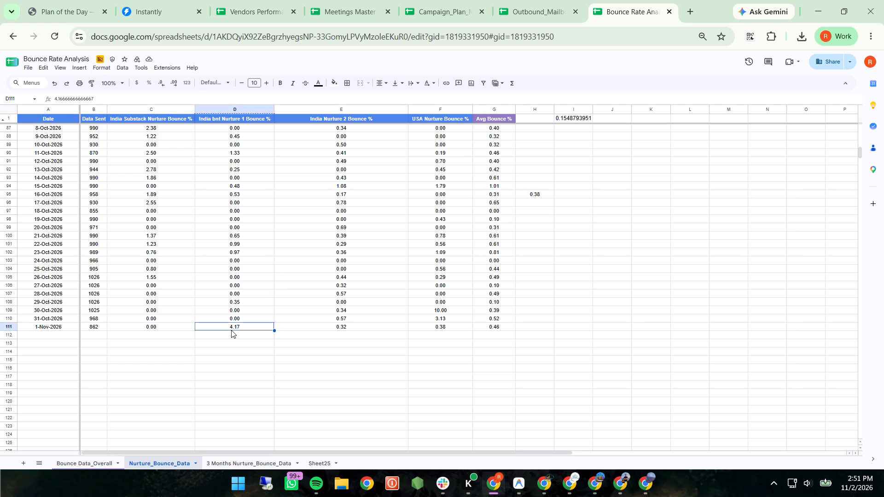
key("shift+Right")
key("shift+Right")
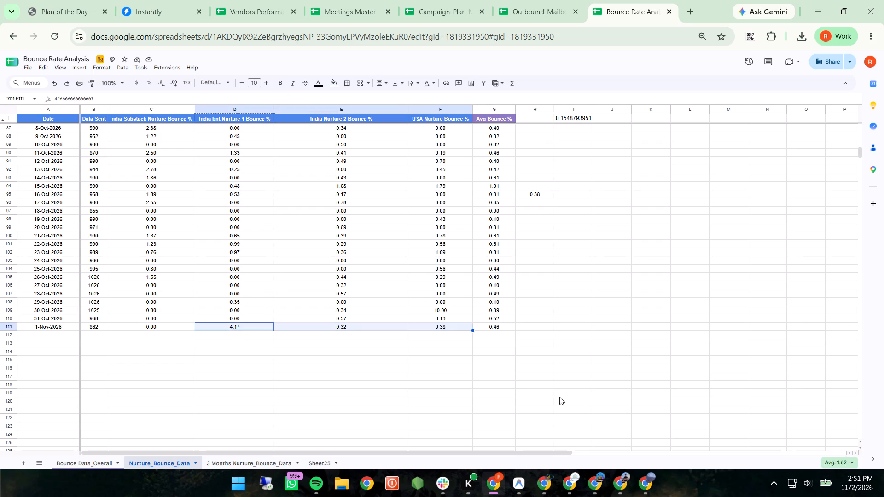
left_click(247, 324)
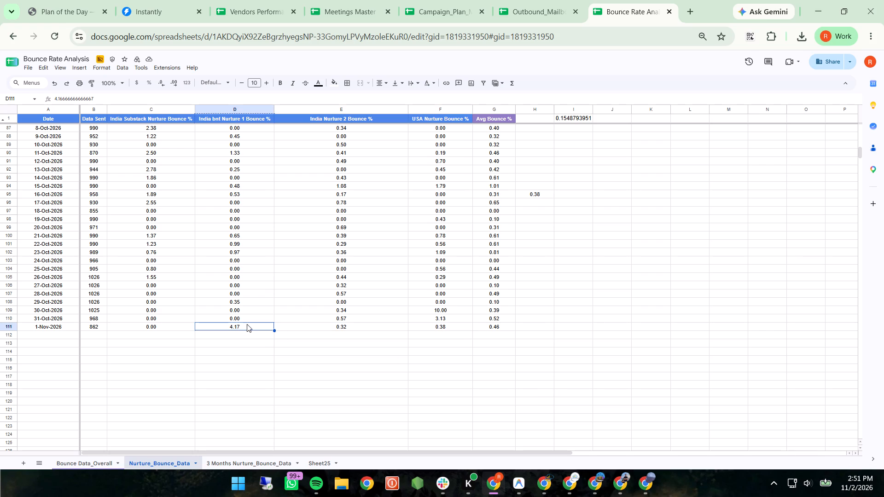
key("shift+Right")
key("shift+Right")
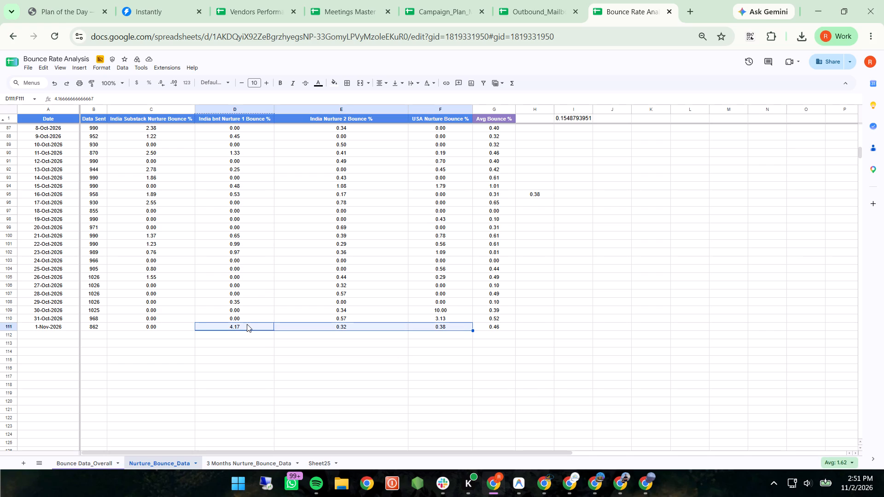
key("shift+Left")
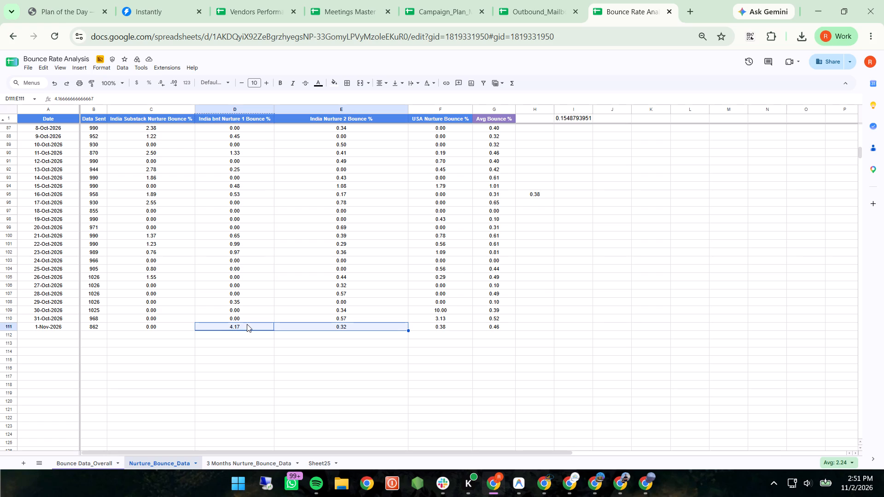
key("shift+Right")
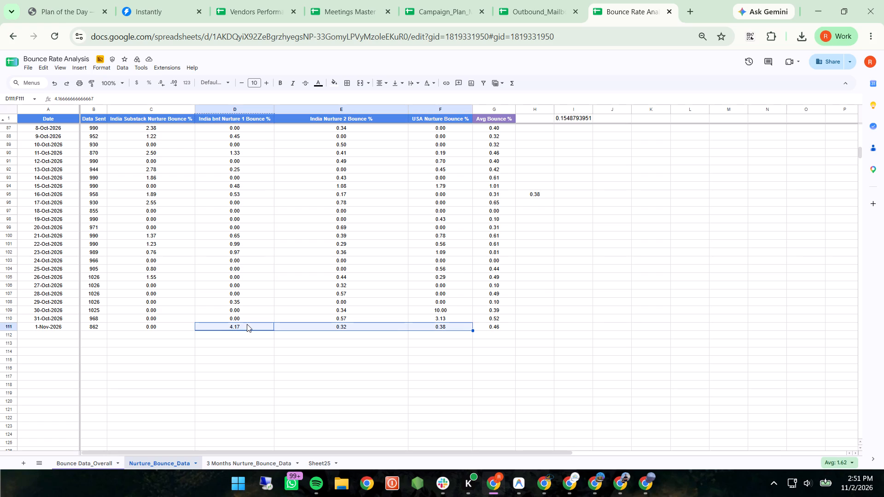
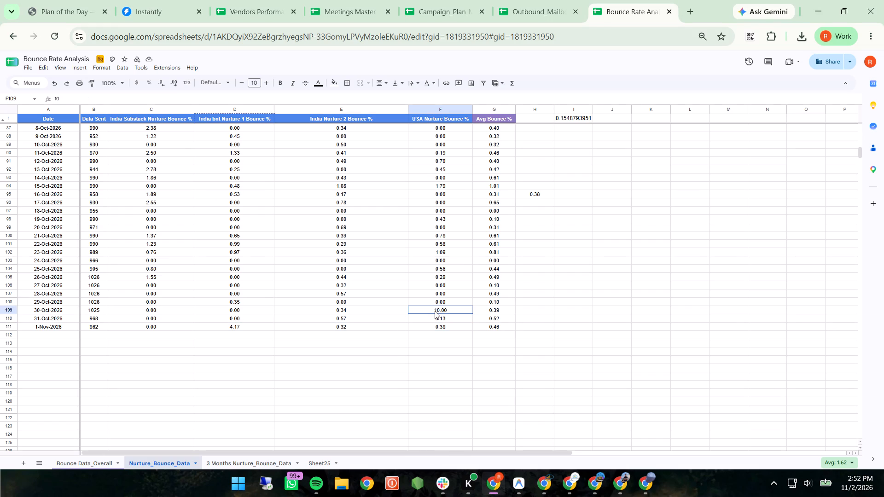
Copy the USA Nurture Bounce % header, its 30-Oct-2026 value of 10.00, and the 30-Oct-2026 date, one after another.
left_click(438, 116)
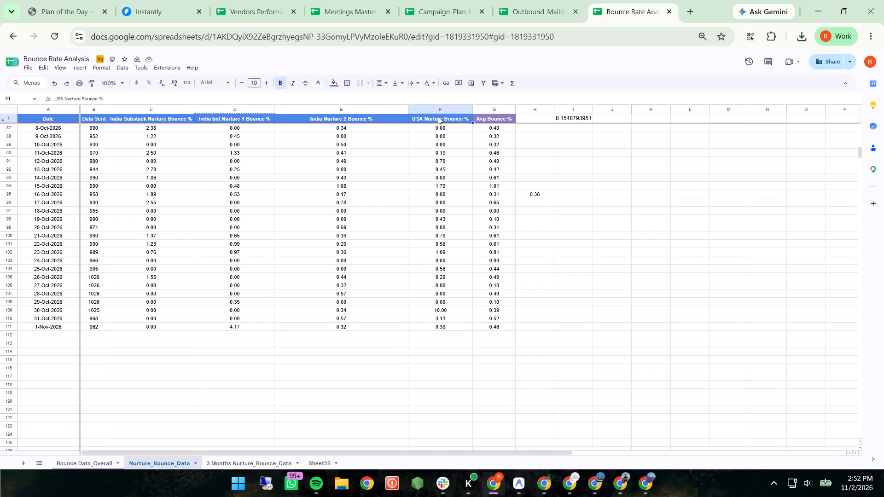
key("ctrl+c")
left_click(436, 309)
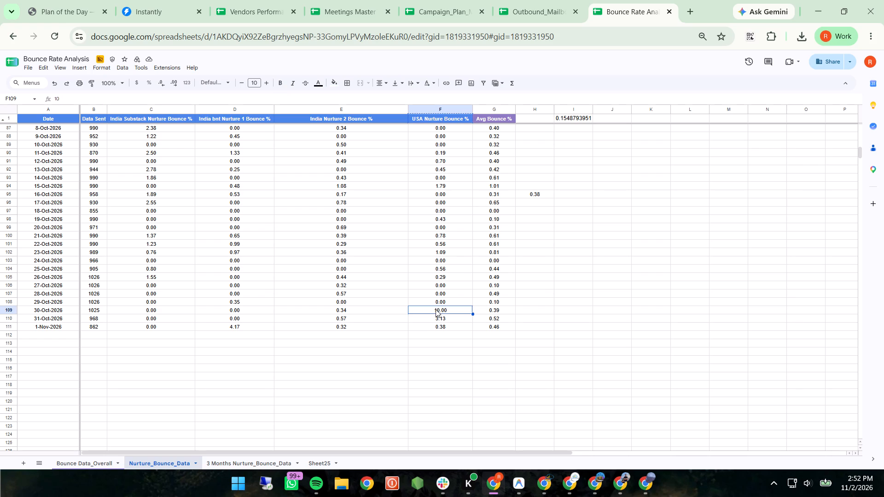
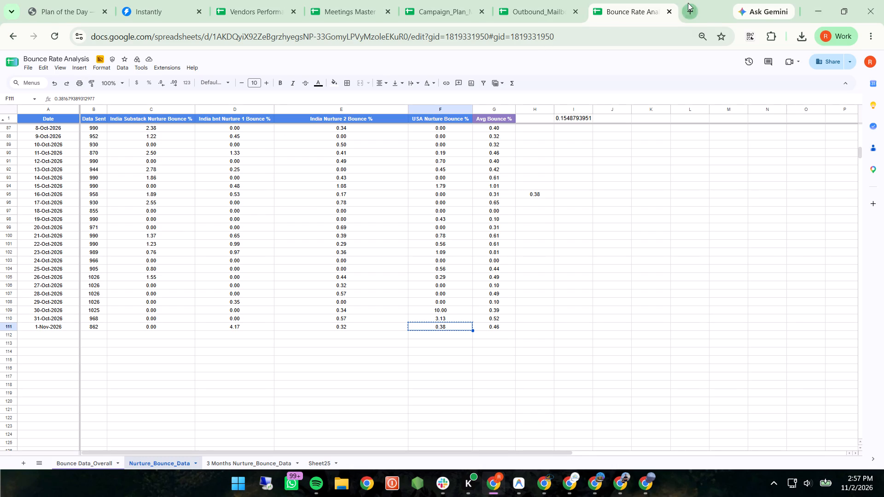
Open the Data Ripping spreadsheet in a new browser tab and dismiss the chat notification and signed-in account notice.
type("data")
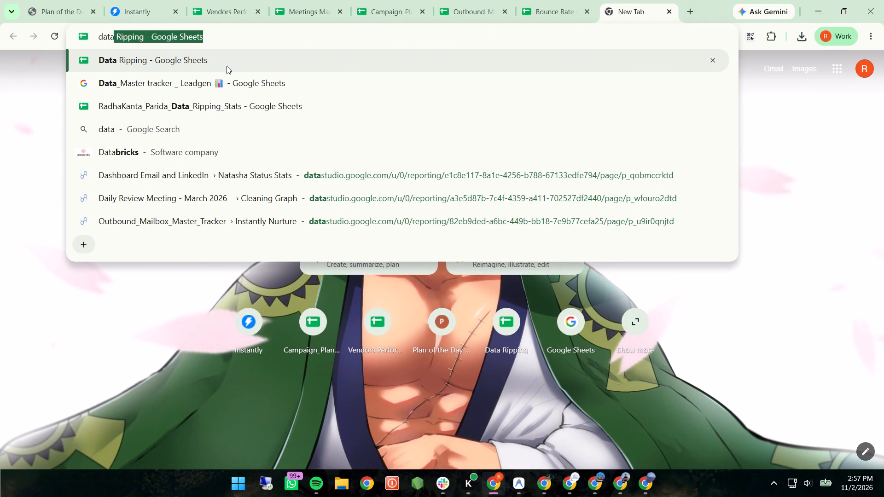
left_click(184, 56)
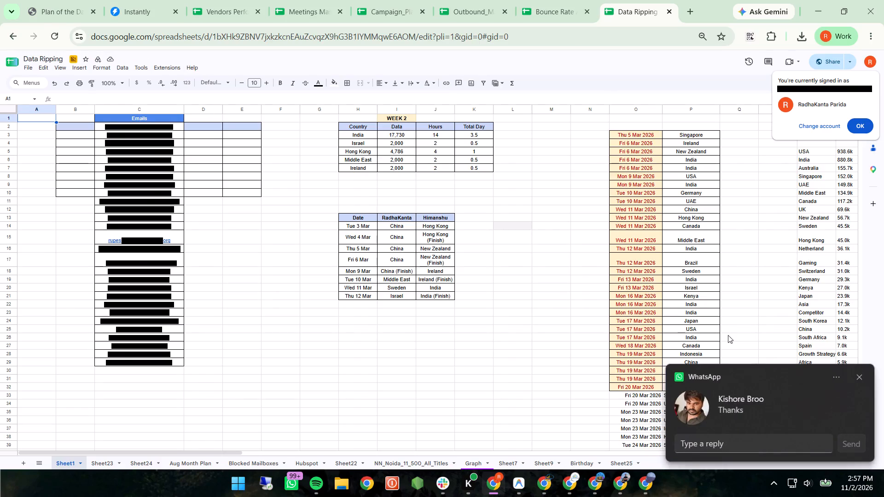
left_click(860, 376)
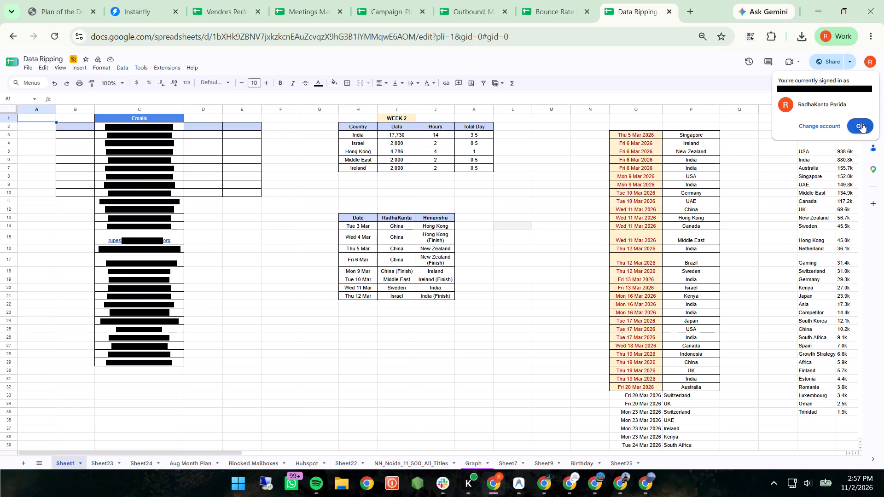
left_click(861, 123)
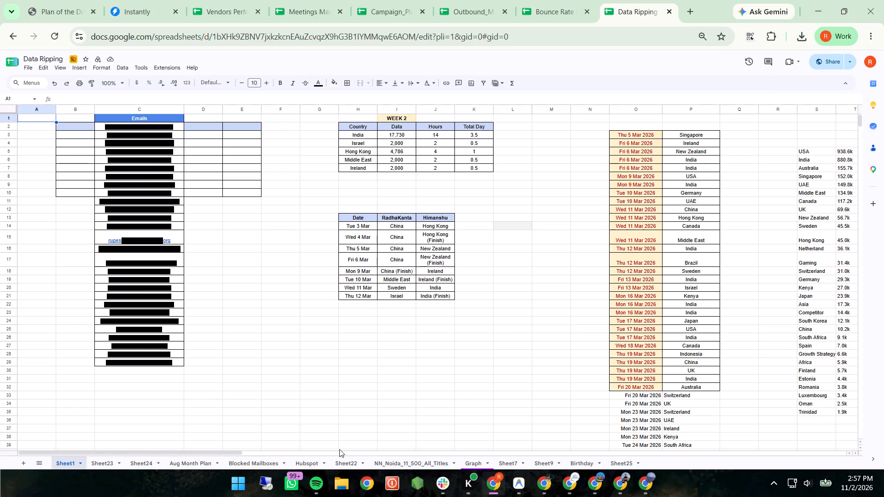
Examine the reply entries in the Hubspot sheet, including their types, countries and e-mail columns, down past row 50.
left_click(311, 461)
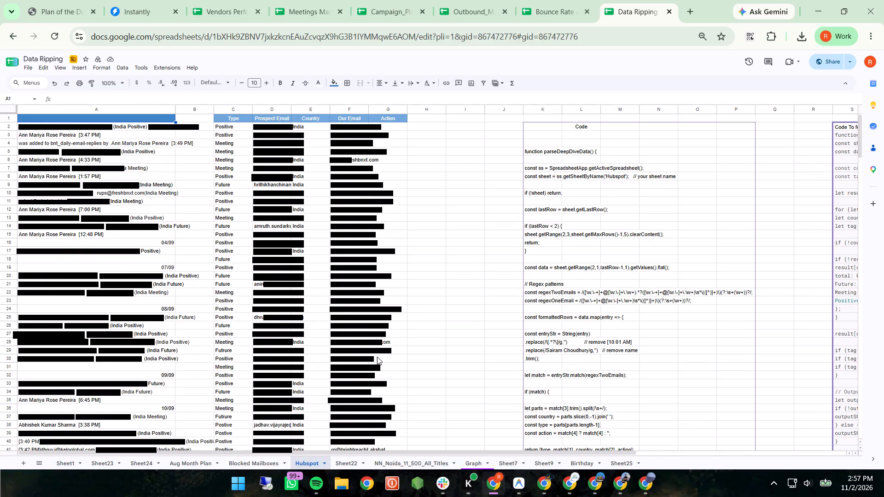
scroll(377, 357, "right", 1)
scroll(377, 357, "down", 1)
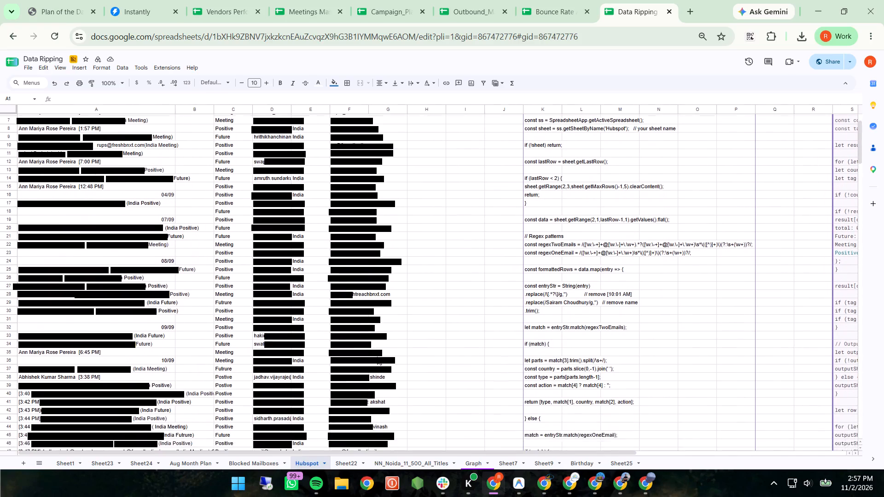
scroll(377, 357, "down", 2)
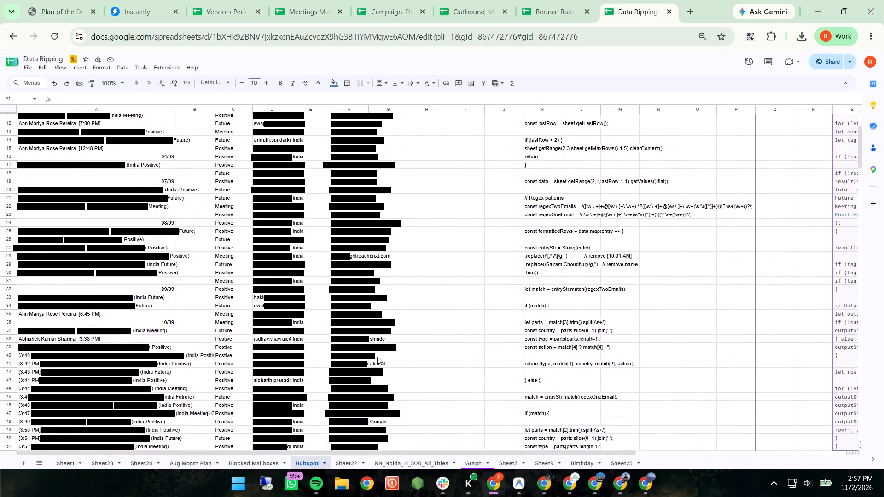
scroll(377, 357, "down", 1)
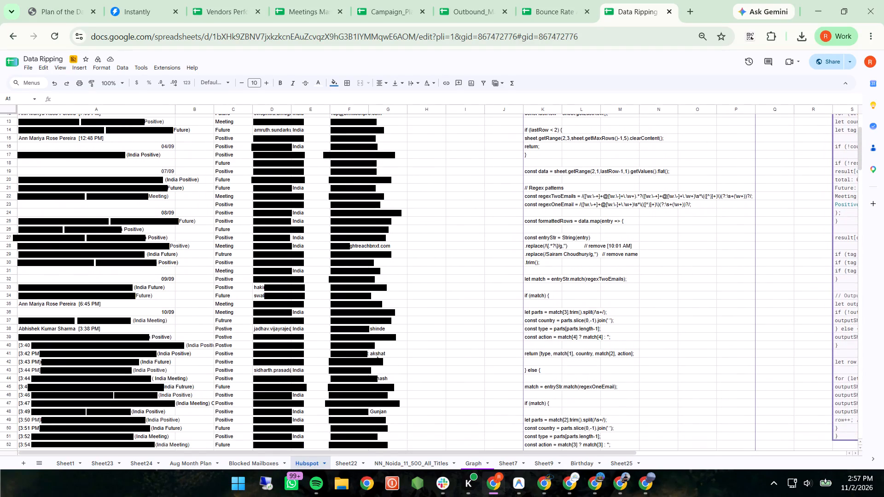
scroll(377, 357, "down", 2)
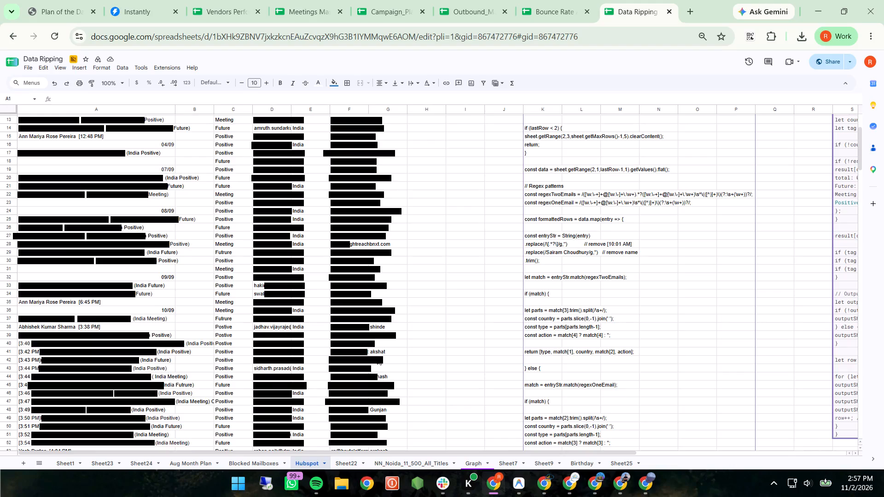
Look through the Hubspot sheet of the Data Ripping spreadsheet, examining the reply records and the script code beside them.
scroll(377, 357, "down", 5)
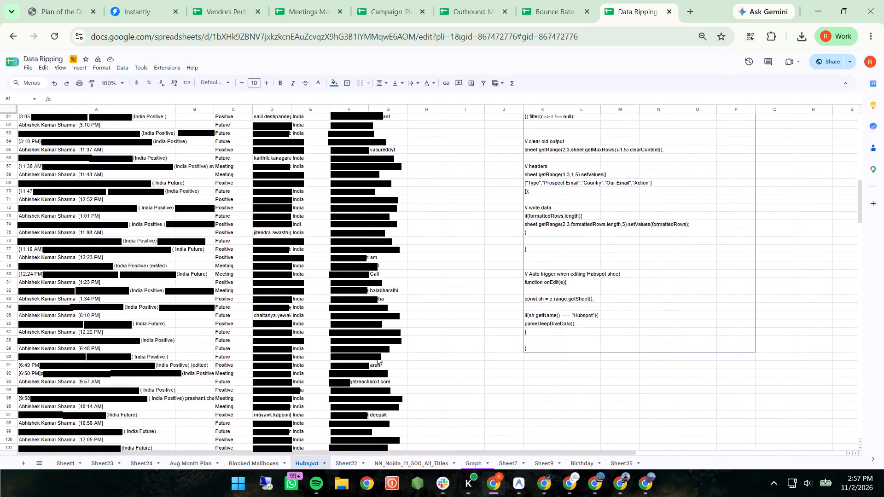
scroll(377, 357, "down", 8)
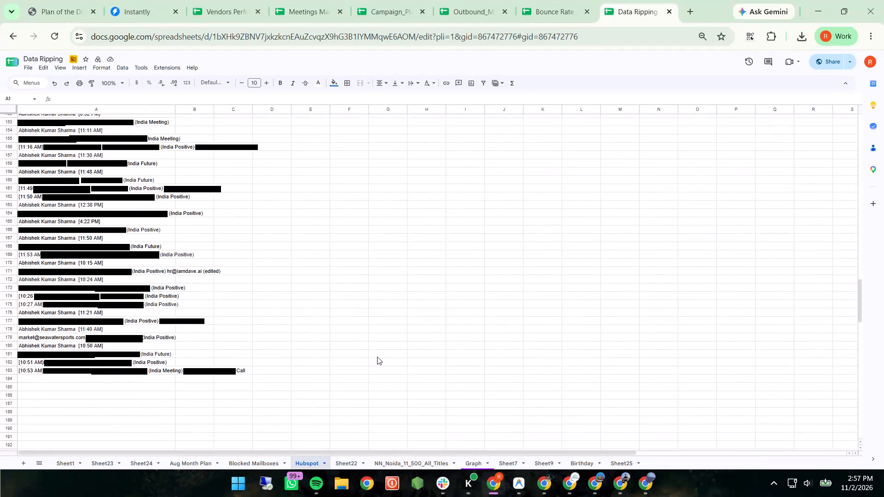
scroll(377, 357, "down", 2)
scroll(377, 357, "up", 13)
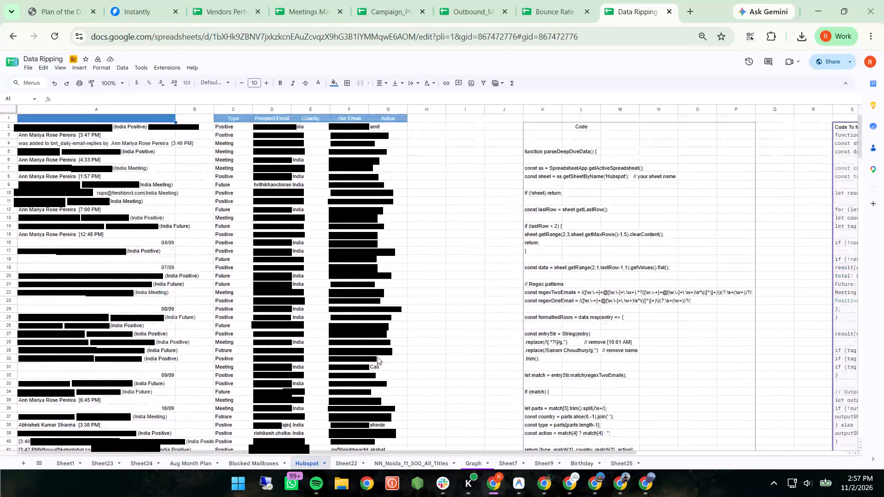
scroll(377, 357, "down", 1)
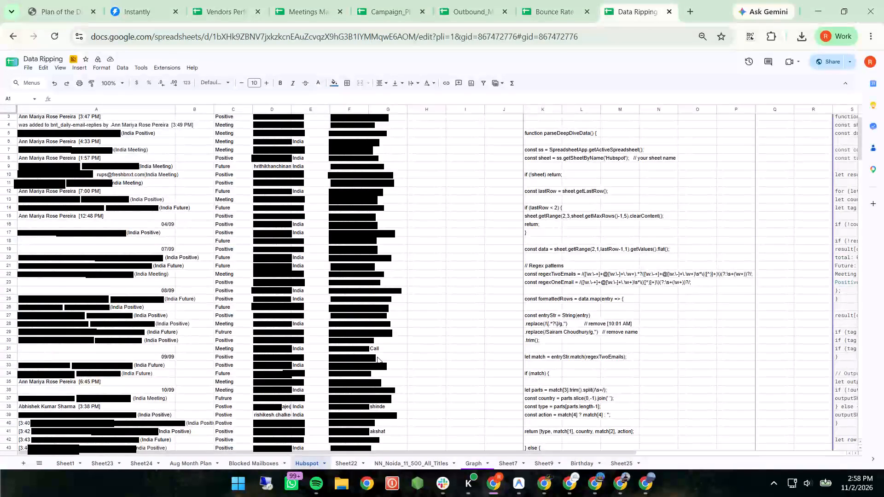
scroll(377, 357, "down", 1)
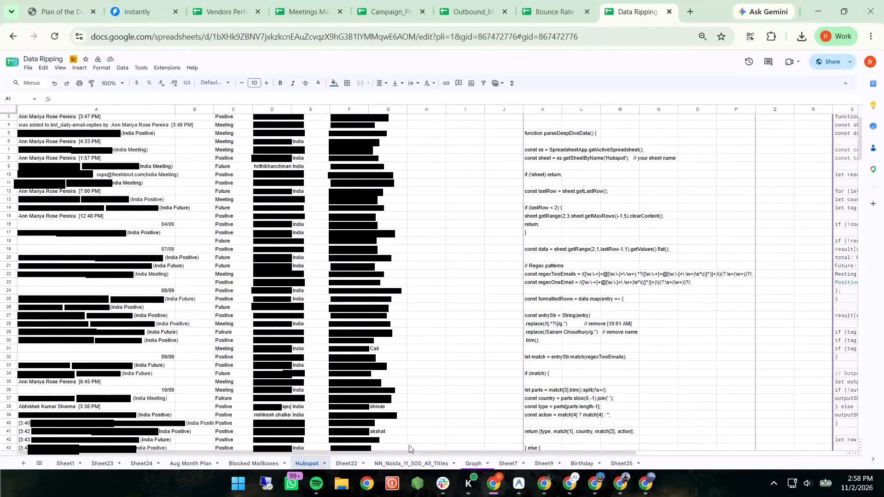
scroll(371, 322, "up", 5)
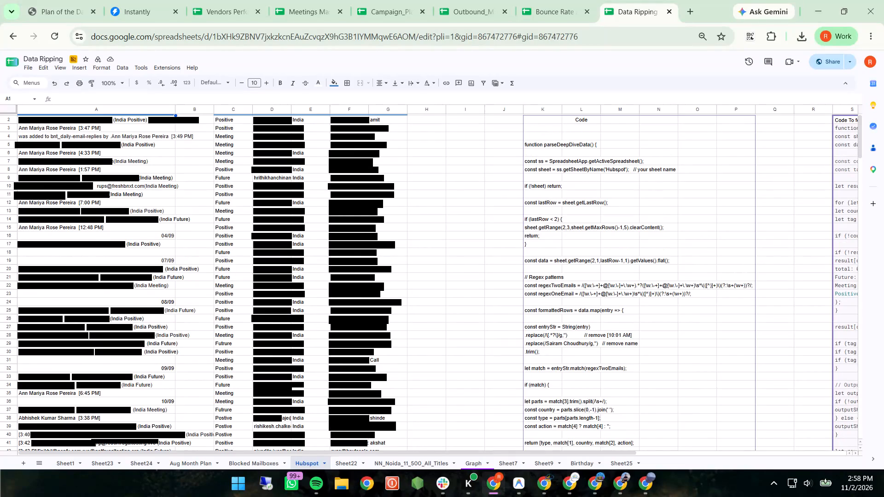
scroll(371, 322, "up", 1)
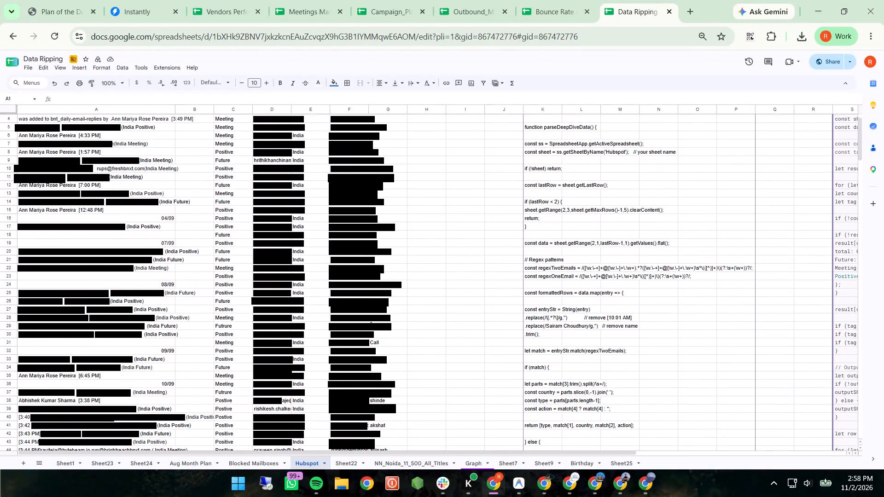
scroll(371, 322, "up", 1)
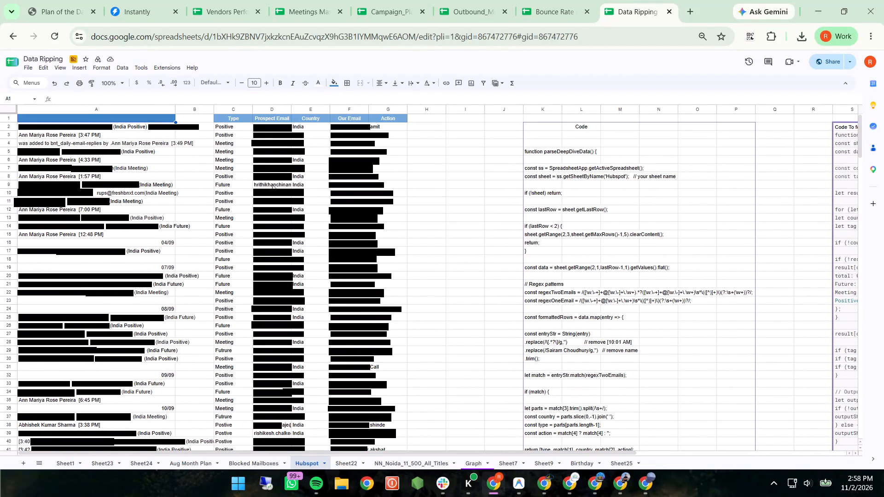
scroll(396, 200, "left", 4)
scroll(396, 200, "down", 2)
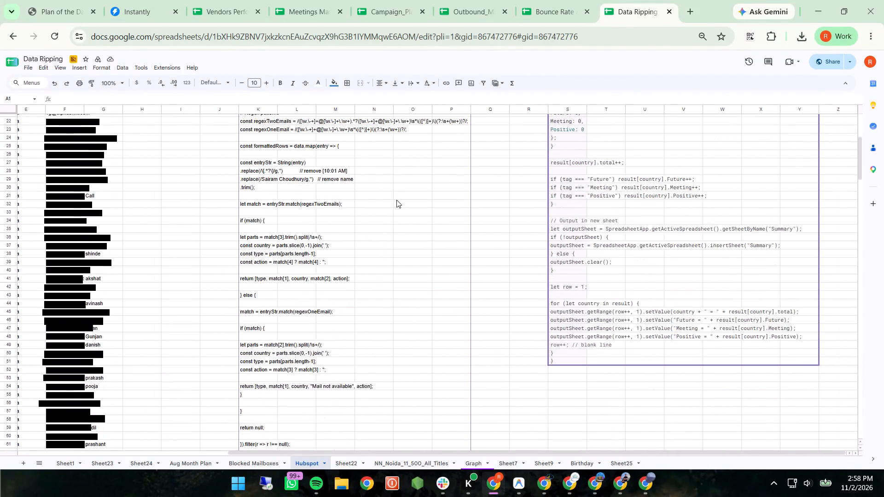
scroll(396, 200, "down", 5)
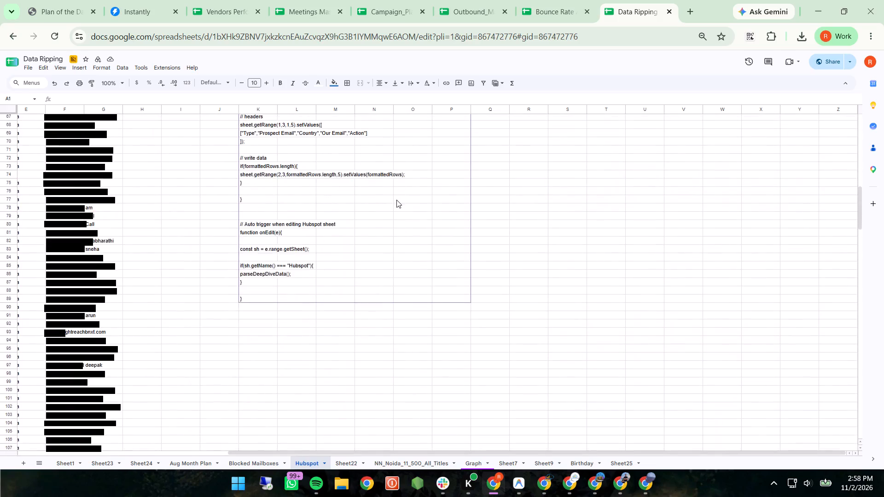
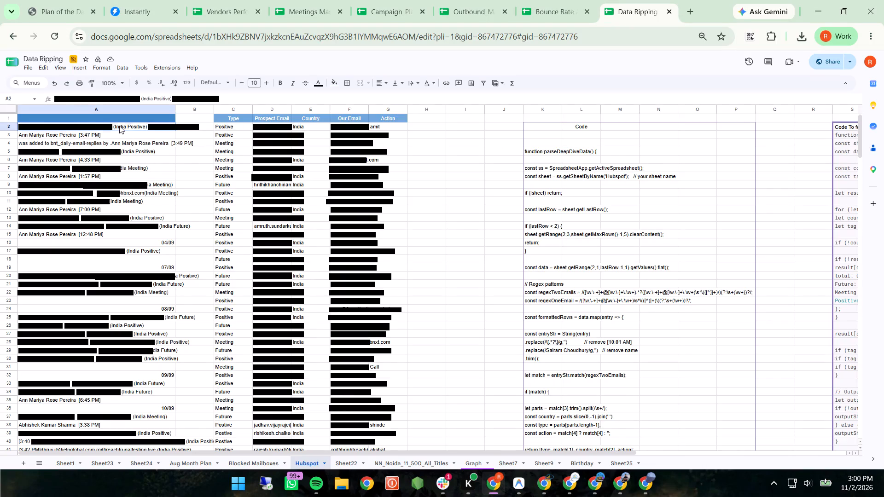
Undo the last change on the Hubspot sheet and paste the copied reply records without formatting into column A from A2.
key("ctrl+z")
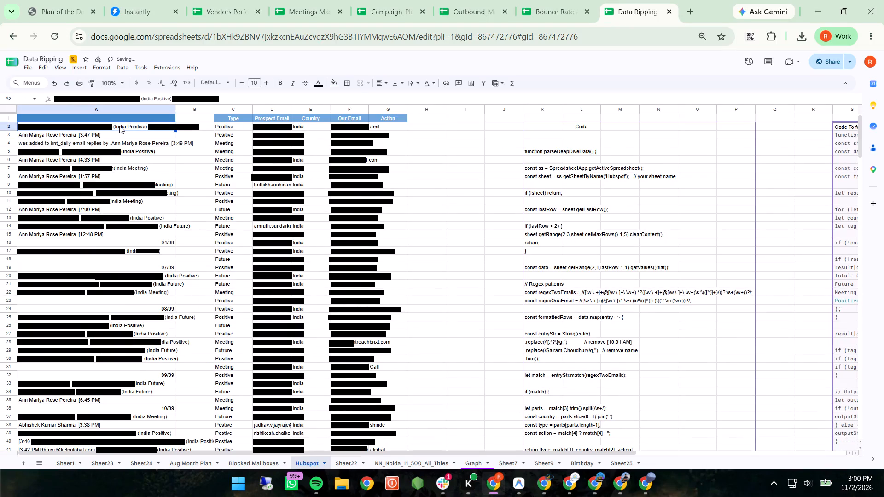
key("ctrl+shift+v")
scroll(119, 126, "down", 14)
scroll(119, 126, "down", 8)
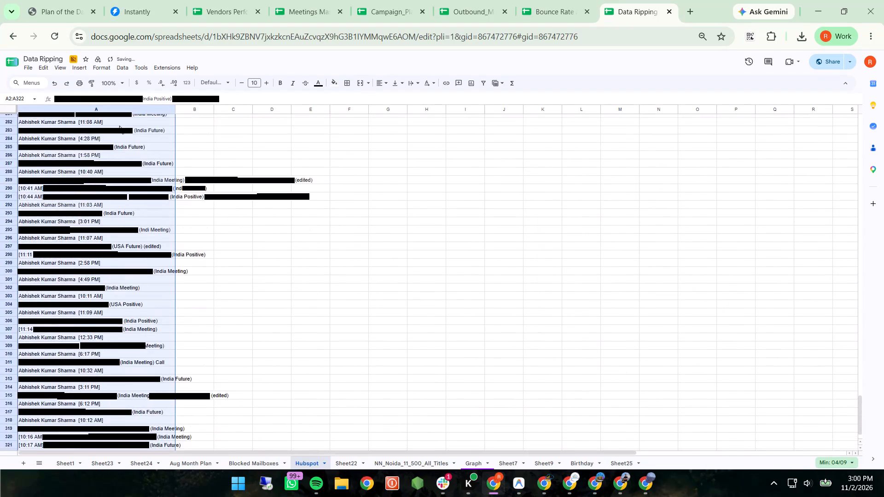
scroll(119, 126, "up", 20)
scroll(119, 126, "up", 7)
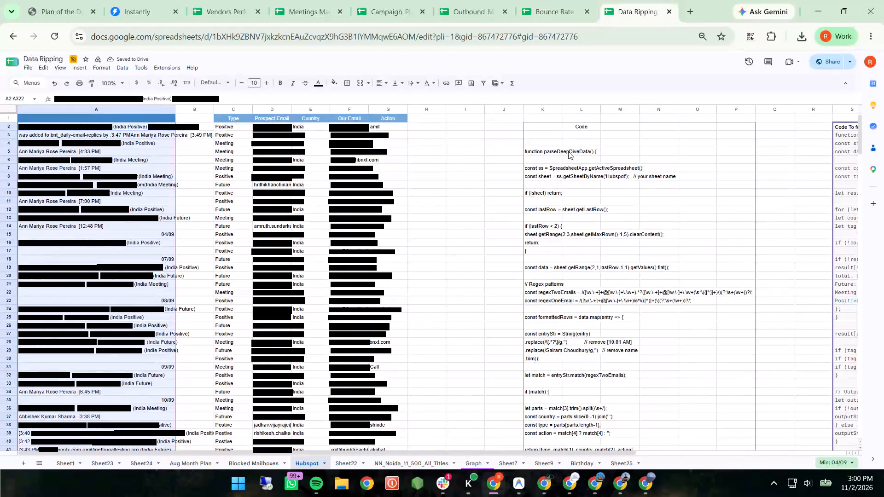
Copy the full parseDeepDiveData script code, including its onEdit trigger, from range K5:P90 of the Hubspot sheet.
left_click(568, 151)
scroll(568, 151, "left", 1)
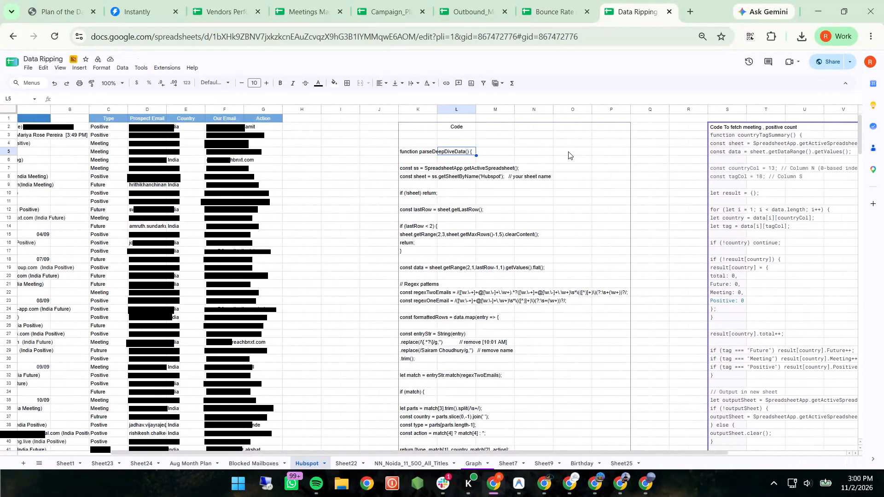
scroll(568, 151, "left", 1)
key("shift+Down")
key("shift+Down")
key("shift+Down")
key("shift+Down")
key("shift+Down")
key("shift+Down")
key("shift+Down")
key("shift+Down")
key("shift+Down")
key("shift+Down")
key("shift+Down")
key("shift+Down")
key("Left")
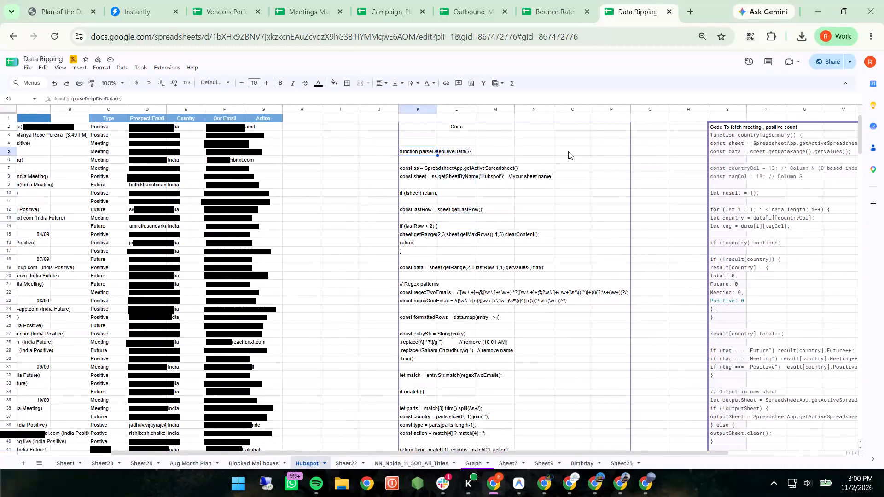
key("shift+Right")
key("shift+Down")
key("shift+Down")
key("shift+Down")
key("shift+Down")
key("shift+Down")
key("shift+Down")
key("shift+Down")
key("shift+Down")
key("shift+Down")
key("shift+Down")
key("shift+Down")
key("shift+Down")
key("shift+Down")
key("shift+Down")
key("shift+Down")
key("shift+Down")
key("shift+Down")
key("shift+Down")
key("shift+Down")
key("shift+Down")
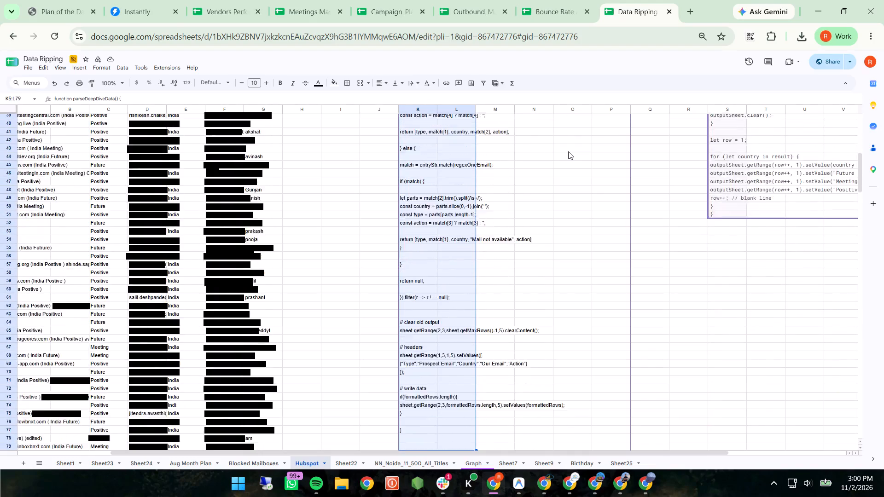
key("shift+Up")
key("shift+Up")
key("shift+Up")
key("shift+Up")
key("shift+Up")
key("shift+Up")
key("shift+Up")
key("shift+Up")
key("shift+Up")
key("shift+Up")
key("shift+Up")
key("shift+Up")
key("shift+Up")
key("shift+Up")
key("shift+Up")
key("shift+Up")
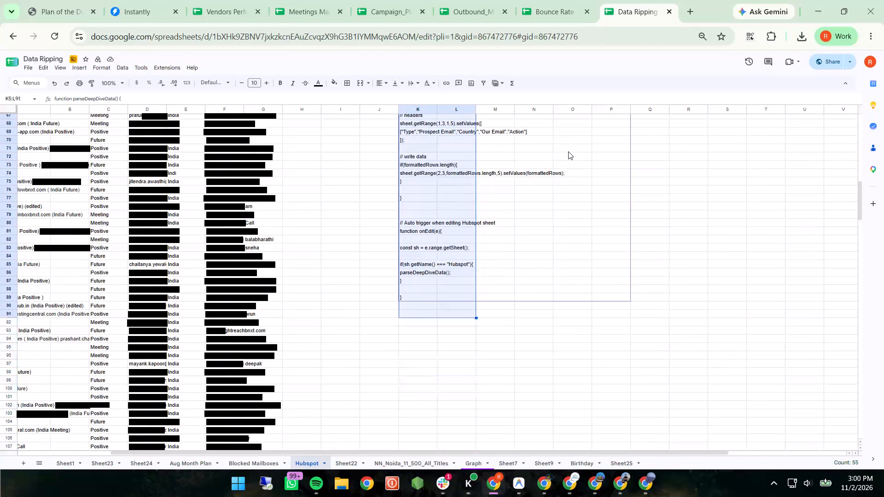
key("shift+Up")
key("shift+Right")
key("shift+Right")
scroll(568, 151, "up", 2)
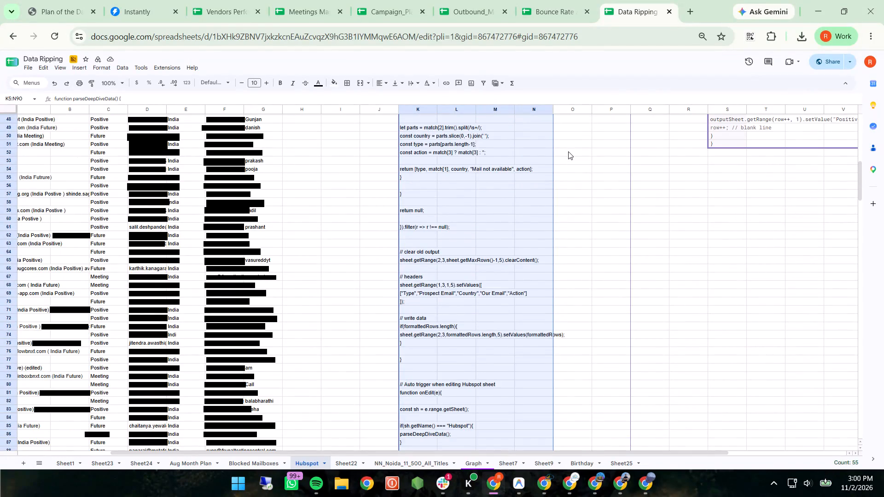
key("shift+Right")
scroll(568, 151, "up", 5)
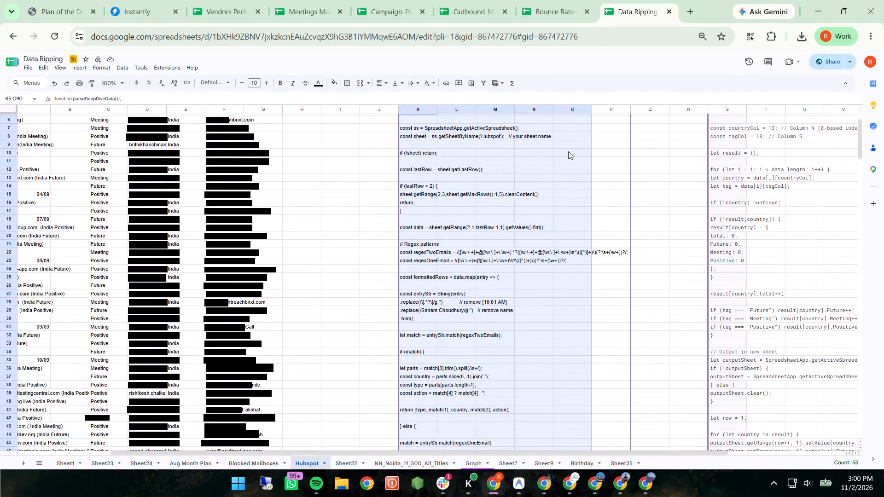
key("shift+Right")
scroll(568, 151, "up", 6)
key("ctrl+c")
key("ctrl+c")
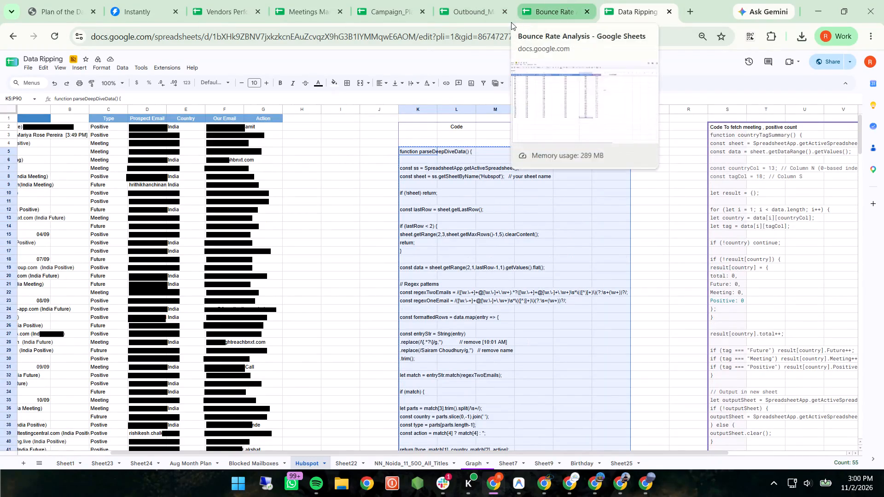
Open the spreadsheet's Apps Script project and add a new script file.
left_click(169, 67)
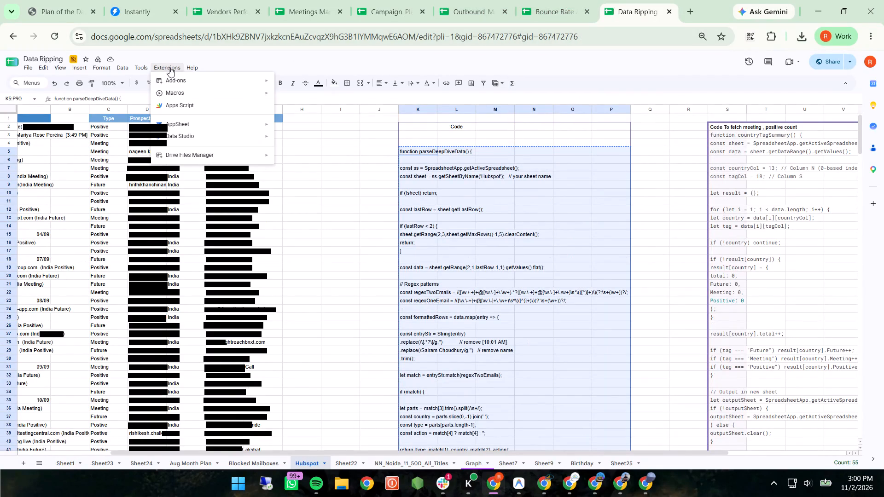
left_click(180, 100)
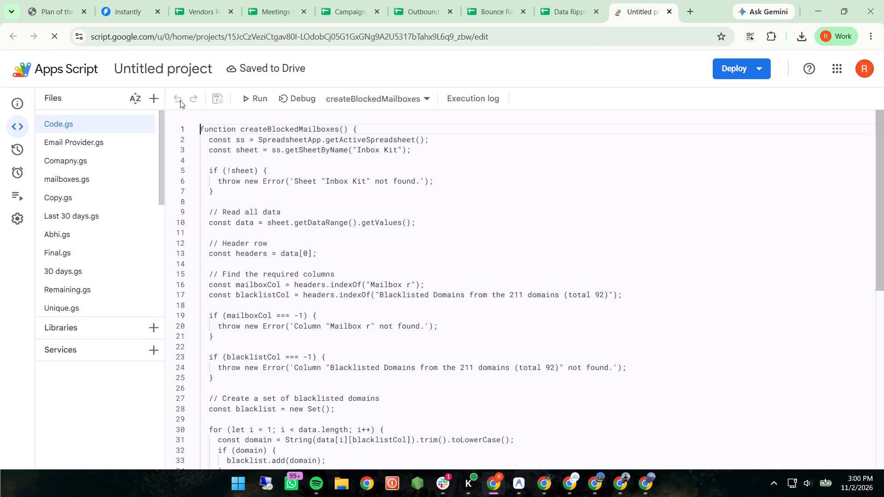
left_click(154, 97)
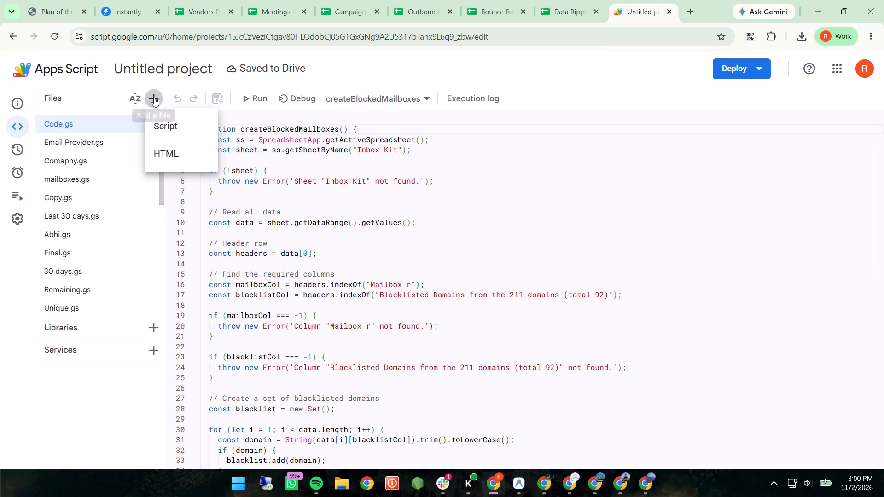
left_click(169, 133)
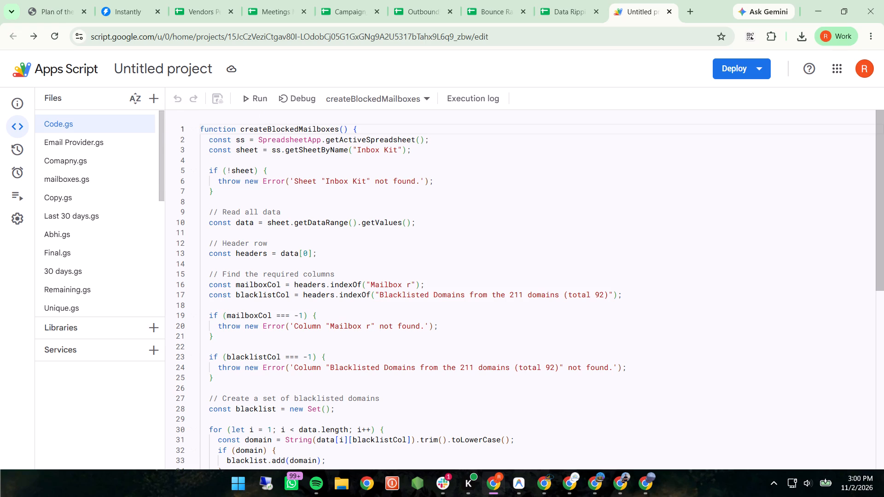
Replace the new file's default myFunction code with the copied parseDeepDiveData script and save the project.
left_click(277, 174)
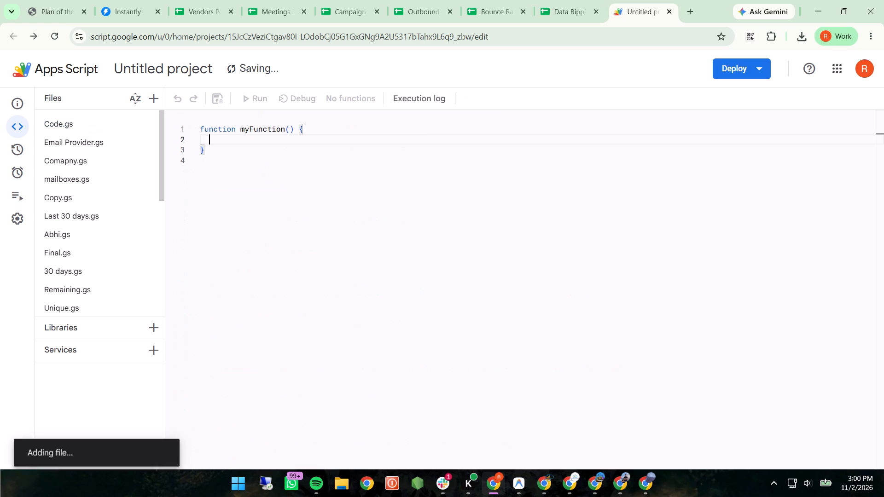
key("ctrl+a")
key("ctrl+v")
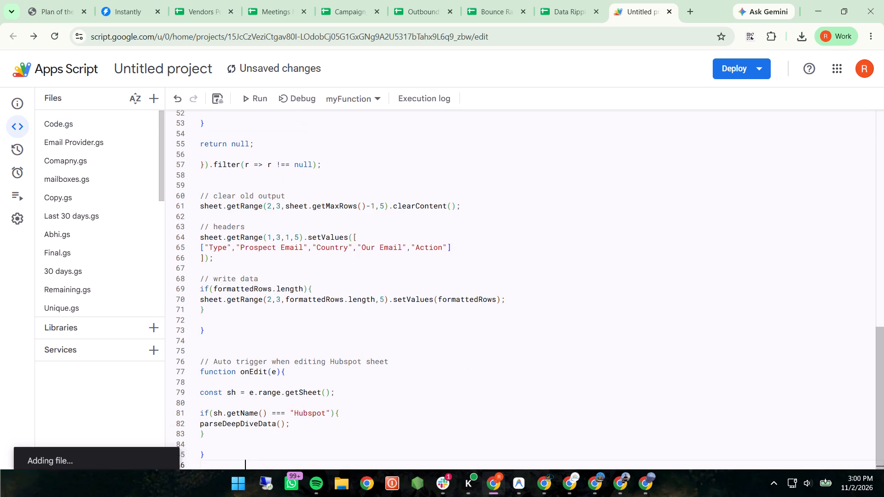
left_click(216, 101)
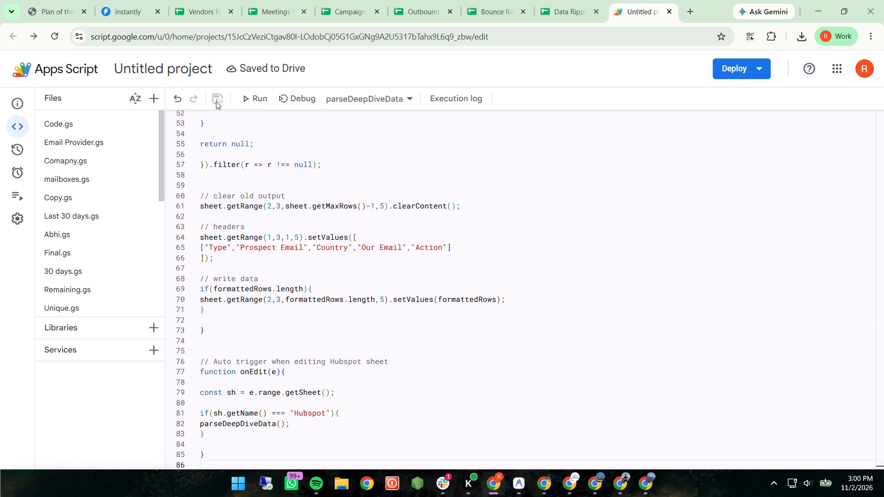
Run the parseDeepDiveData function and check the parsed reply rows on the Hubspot sheet of the Data Ripping spreadsheet.
left_click(242, 100)
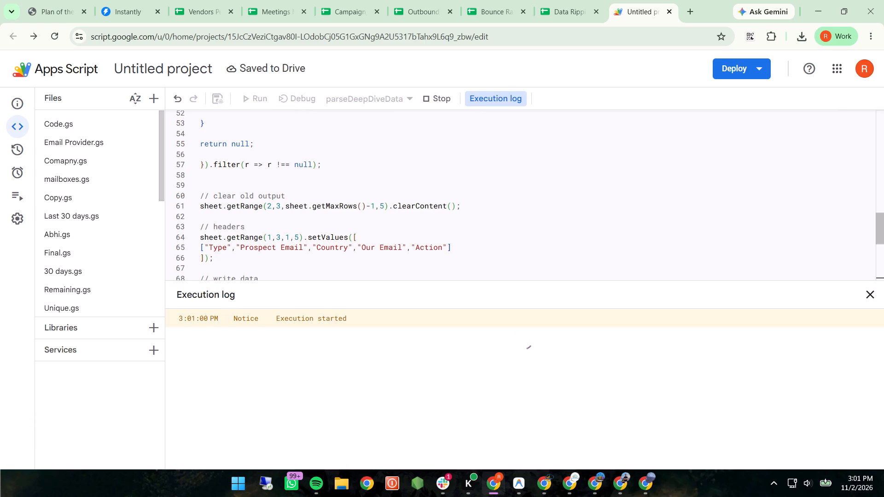
left_click(562, 14)
scroll(493, 219, "down", 3)
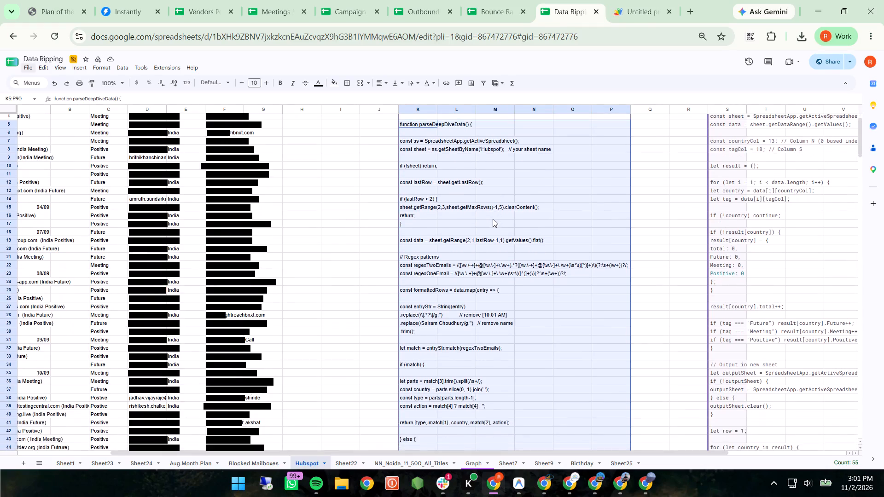
scroll(493, 219, "down", 9)
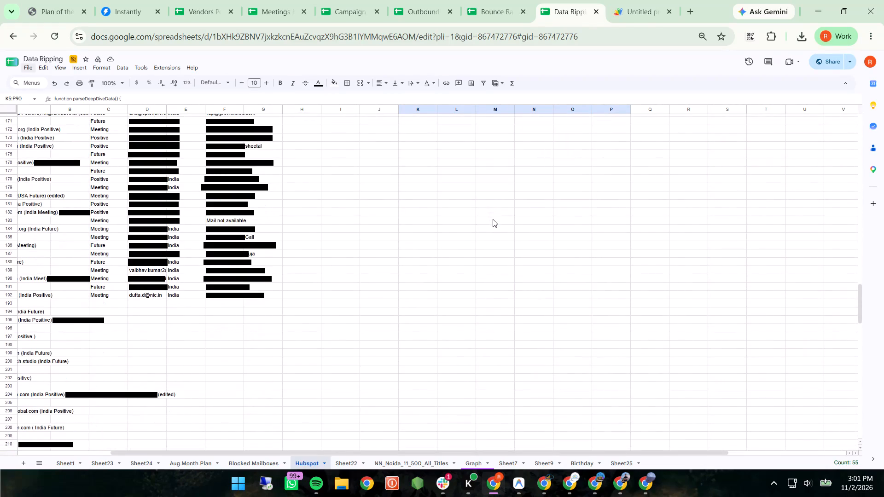
scroll(493, 219, "down", 2)
scroll(493, 219, "up", 15)
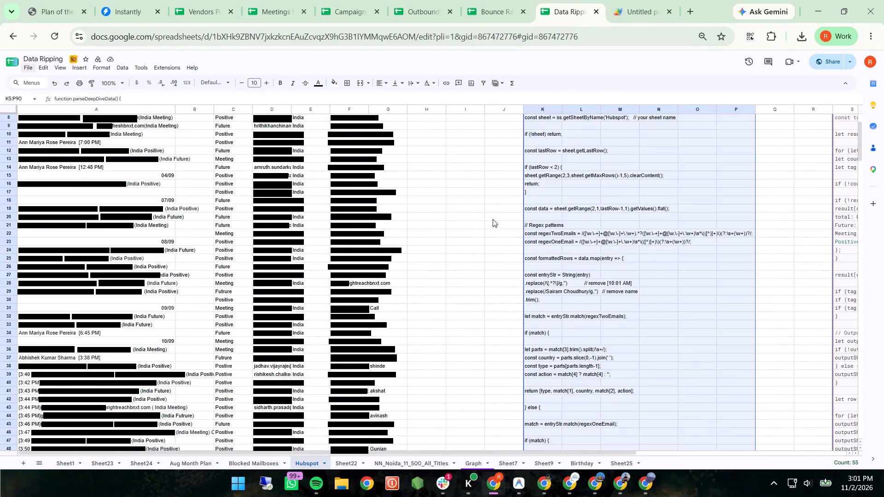
scroll(493, 219, "up", 2)
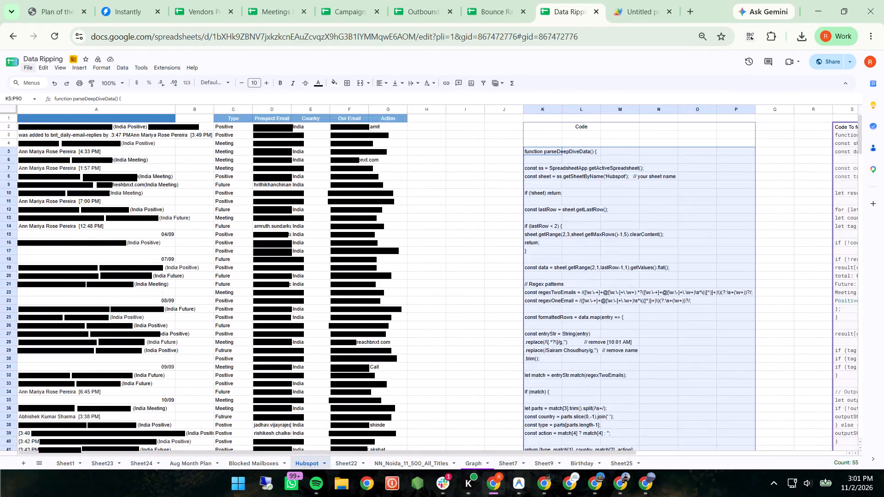
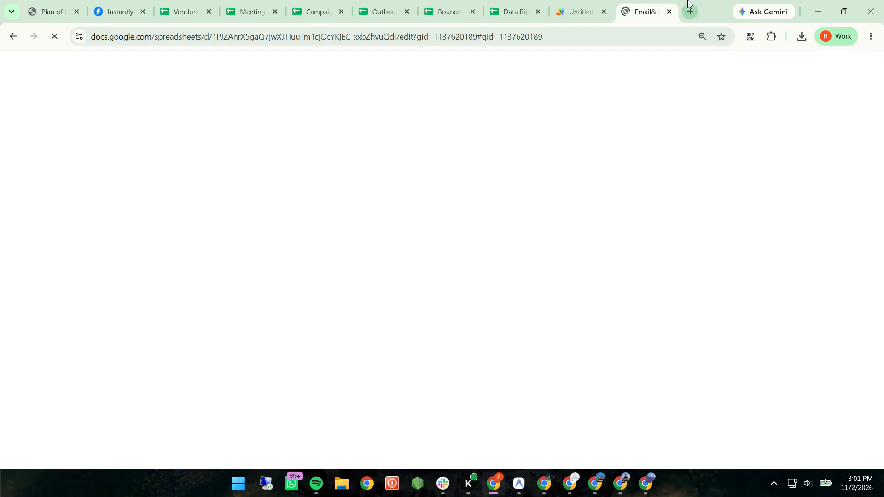
Close the untitled Apps Script project tab.
left_click(604, 10)
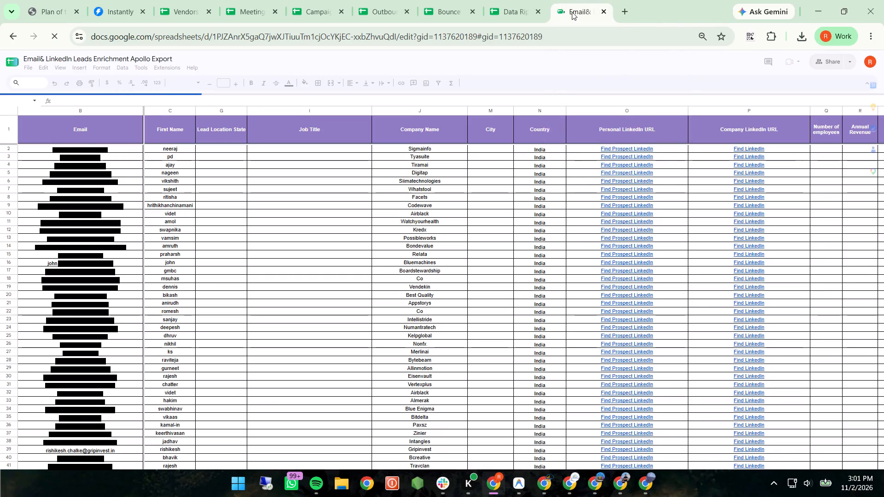
Copy the Prospect Email values D2:D192 from the Hubspot sheet into the Email column of the Email Enrichment sheet, starting at B2.
left_click(517, 9)
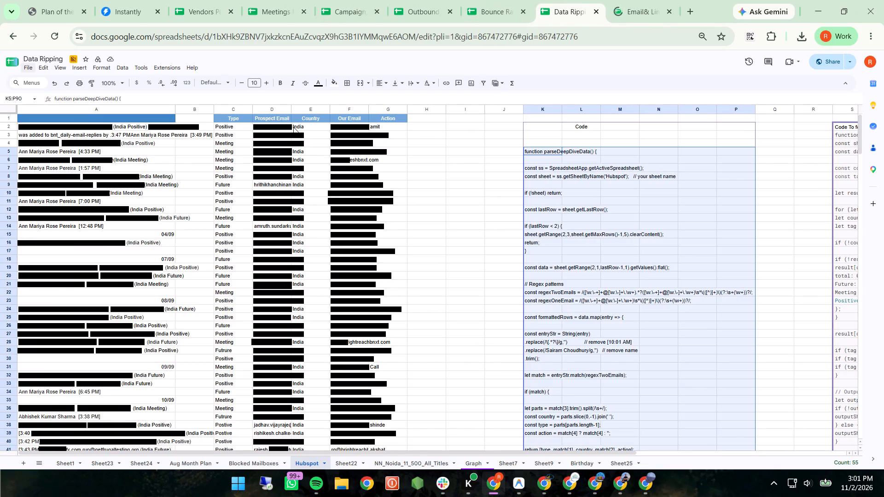
left_click(286, 125)
key("ctrl+shift+Down")
scroll(286, 125, "down", 1)
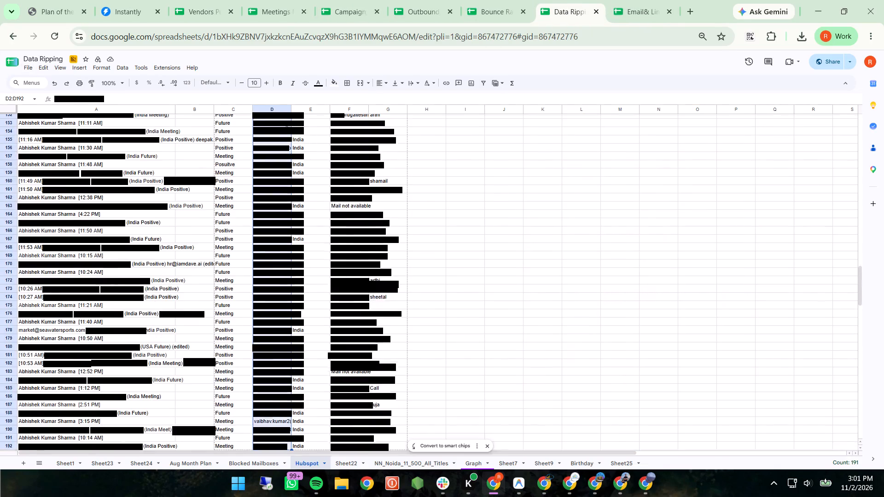
scroll(286, 125, "down", 1)
key("ctrl+c")
key("ctrl+c")
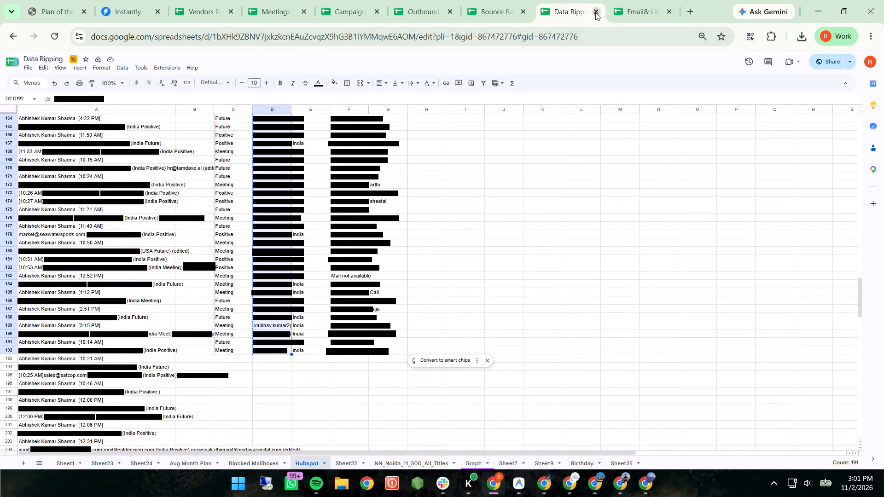
left_click(629, 6)
left_click(78, 139)
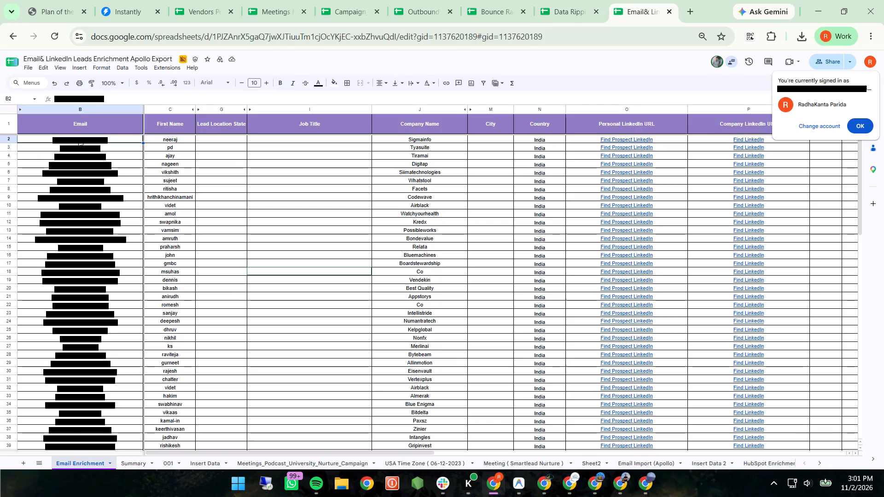
key("ctrl+v")
scroll(78, 139, "down", 3)
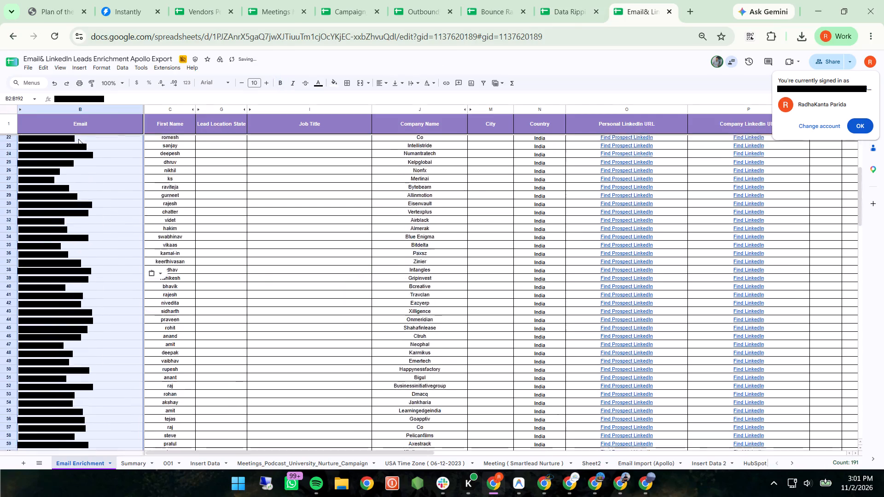
scroll(78, 139, "down", 11)
scroll(78, 139, "up", 3)
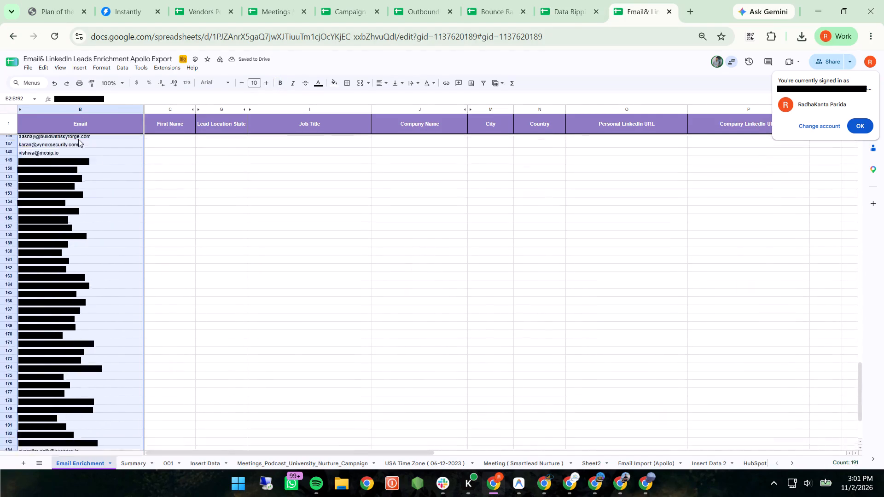
scroll(78, 139, "up", 13)
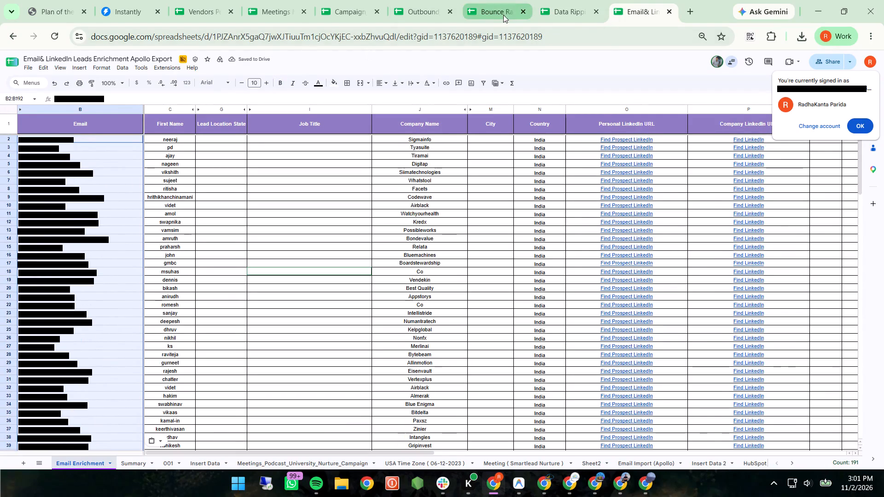
Copy the Type values C2:C192 from Data Ripping's Hubspot sheet into the Tags column of Email Enrichment, starting at S2.
left_click(564, 0)
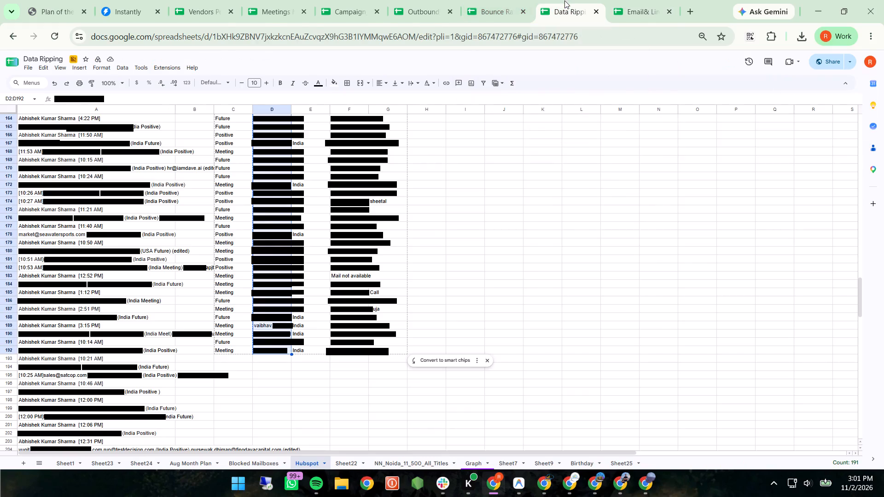
scroll(391, 205, "up", 17)
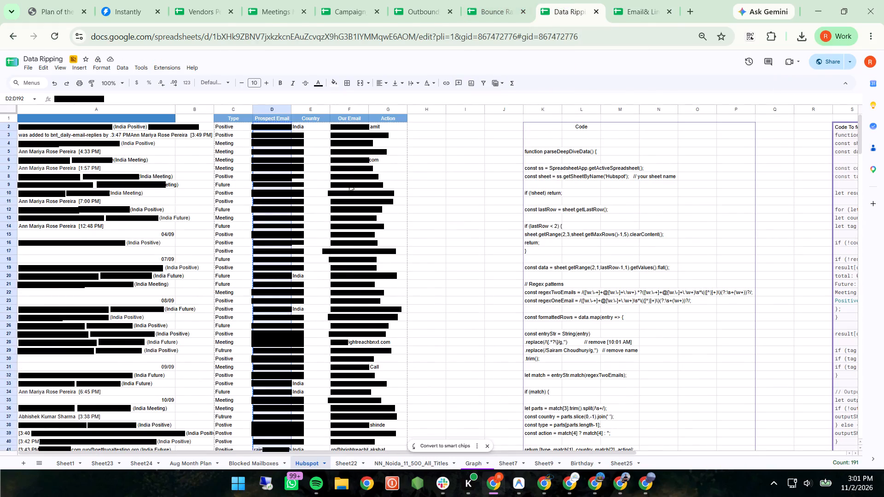
left_click(238, 129)
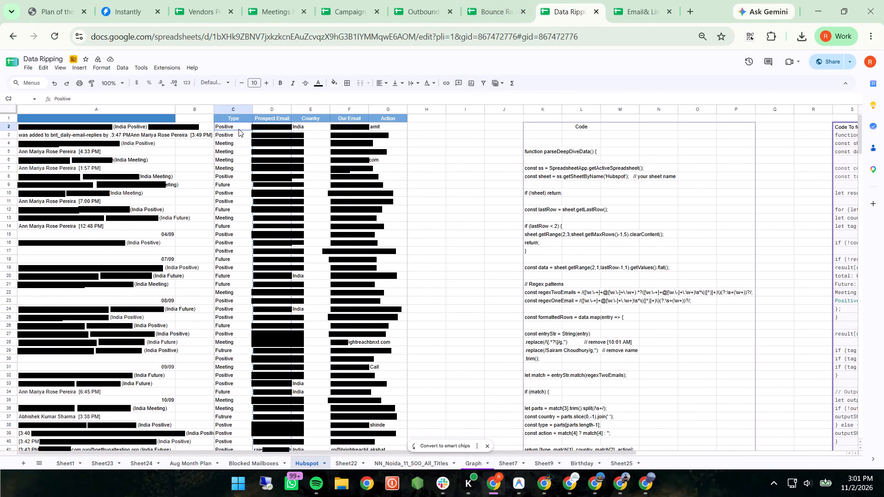
key("ctrl+shift+Down")
key("ctrl+c")
key("ctrl+c")
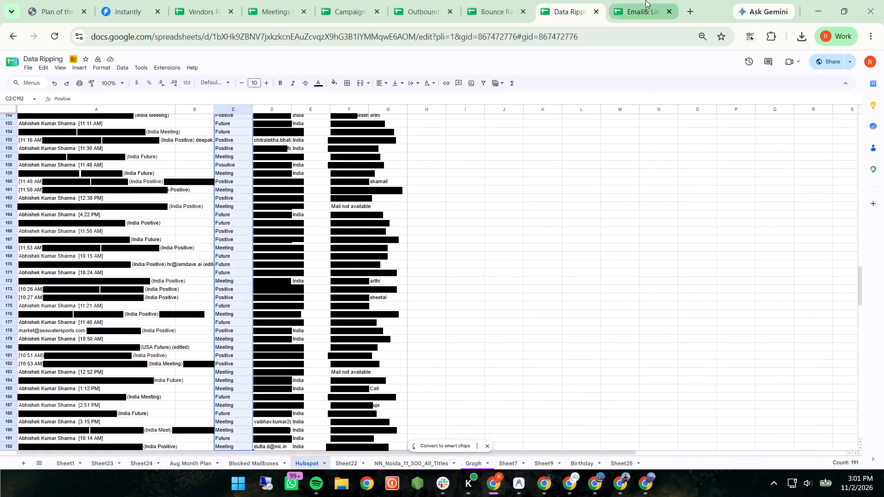
left_click(646, 0)
scroll(528, 142, "up", 3)
scroll(528, 142, "left", 4)
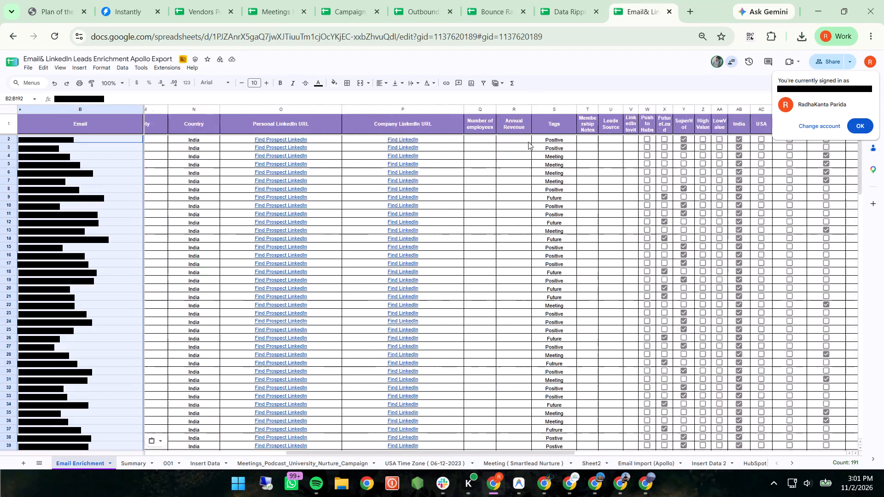
scroll(528, 142, "left", 1)
left_click(505, 141)
key("ctrl+shift+Down")
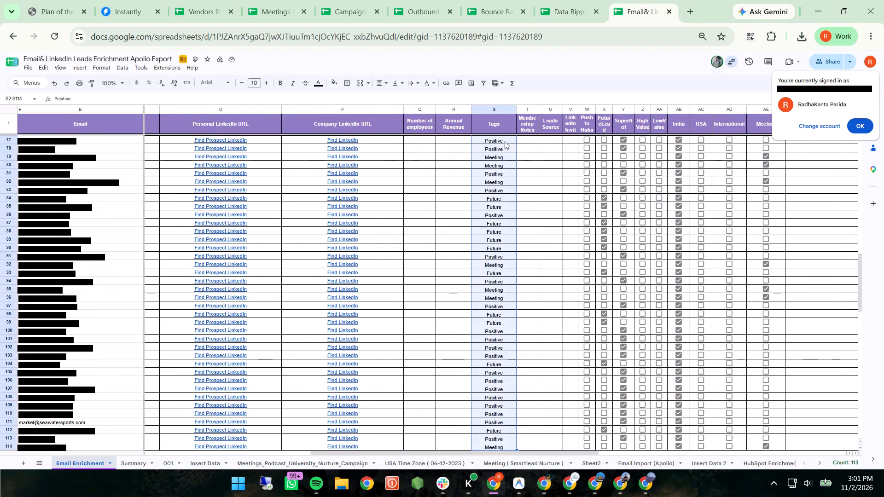
key("ctrl+v")
scroll(505, 141, "up", 7)
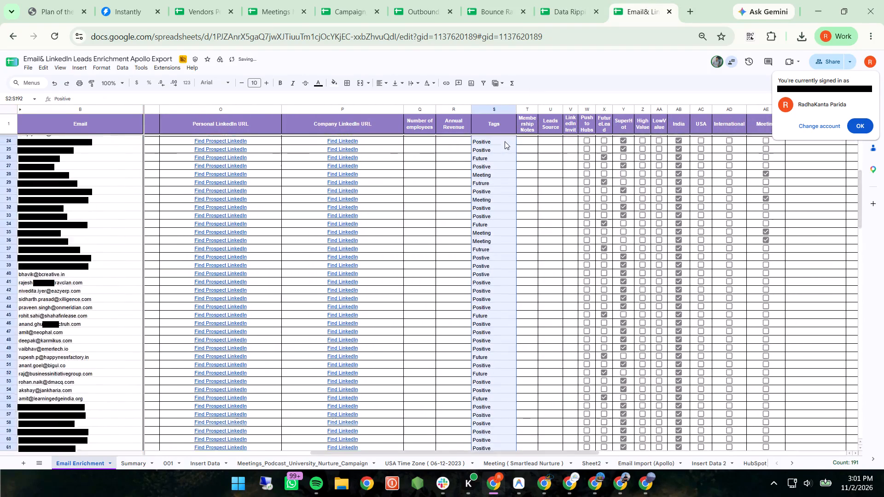
scroll(505, 141, "up", 9)
Clear the old First Name entries in C2:C114 of the Email Enrichment sheet.
scroll(505, 141, "right", 13)
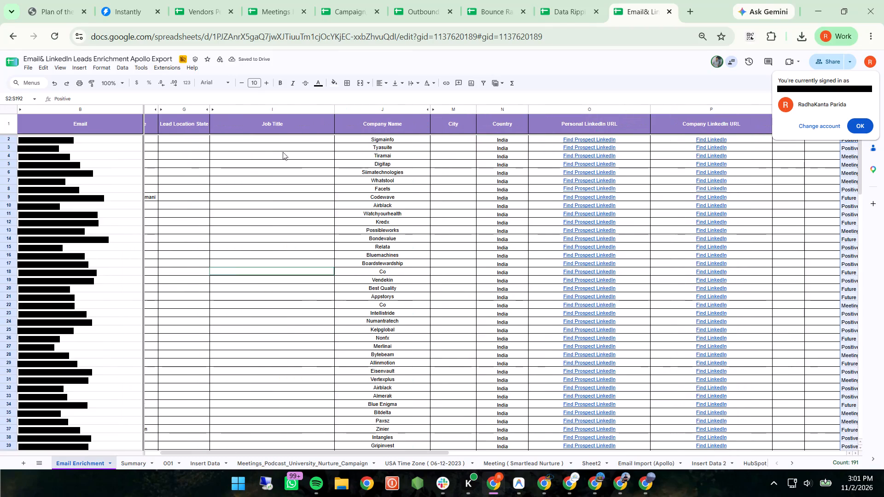
left_click(190, 144)
key("ctrl+shift+Down")
key("BackSpace")
key("backslash")
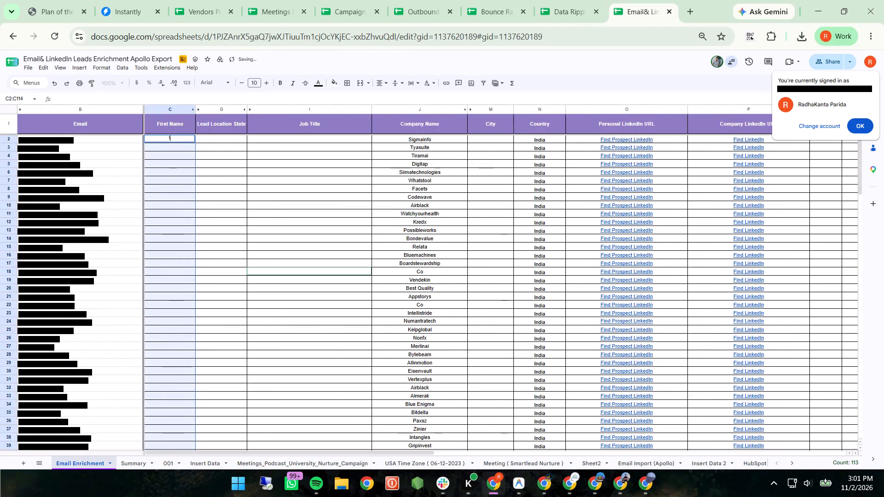
scroll(253, 185, "up", 6)
key("BackSpace")
scroll(253, 185, "up", 2)
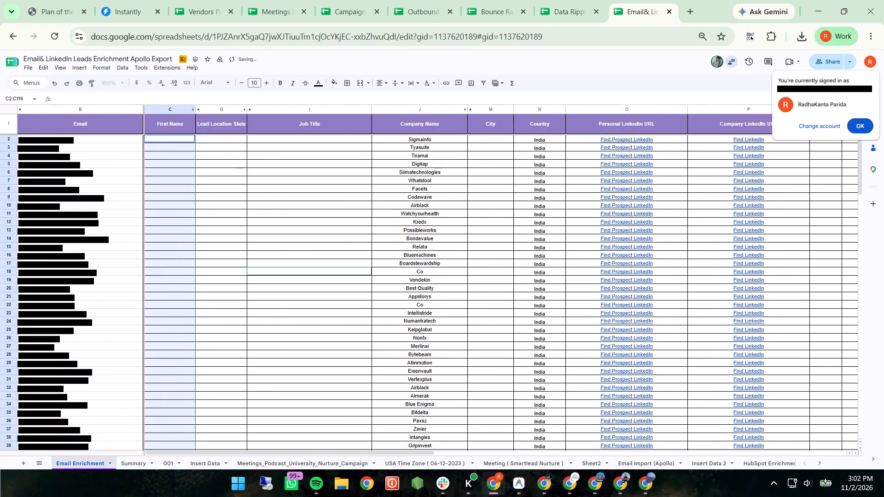
Clear the old Company Name entries in J2:J114 of the Email Enrichment sheet.
scroll(253, 185, "up", 1)
left_click(406, 141)
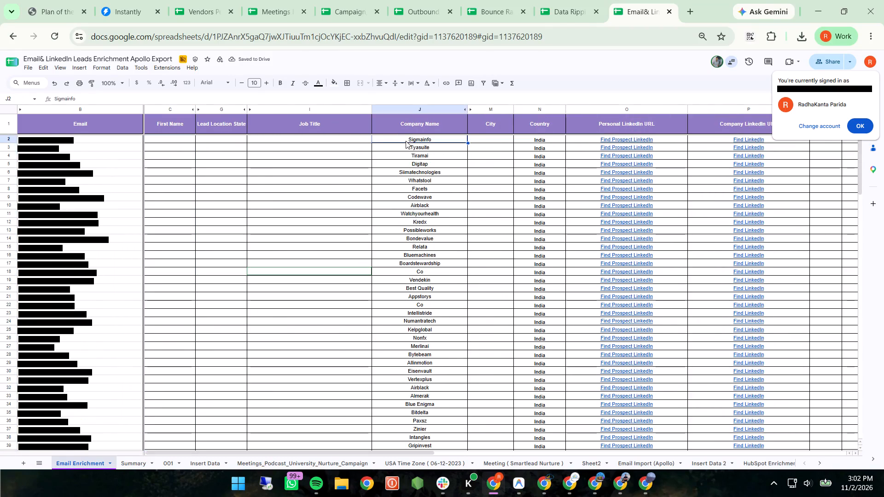
key("ctrl+shift+Down")
key("BackSpace")
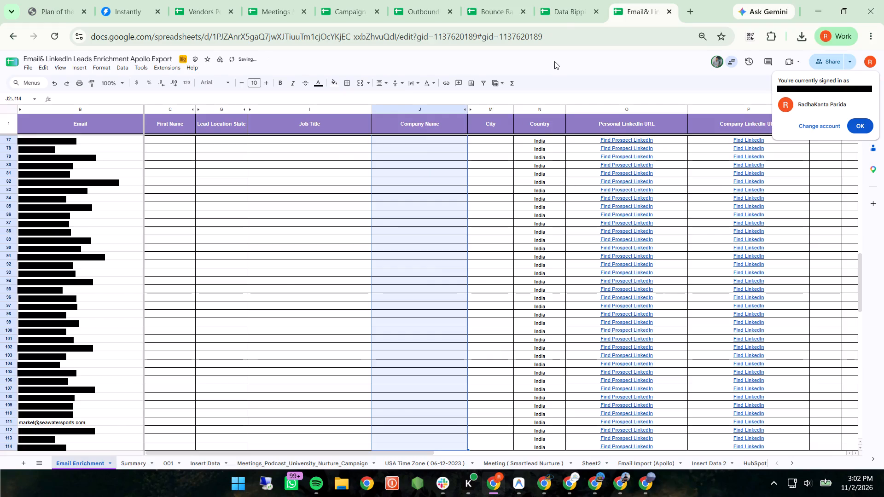
Copy the Country values E2:E192 from Data Ripping's Hubspot sheet into the Country column of Email Enrichment, starting at N2.
left_click(565, 20)
scroll(339, 189, "up", 15)
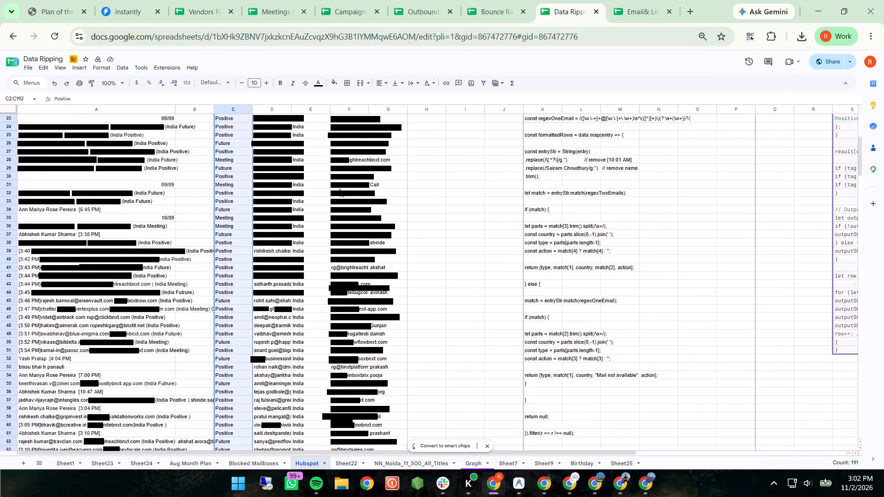
scroll(339, 189, "up", 1)
left_click(306, 129)
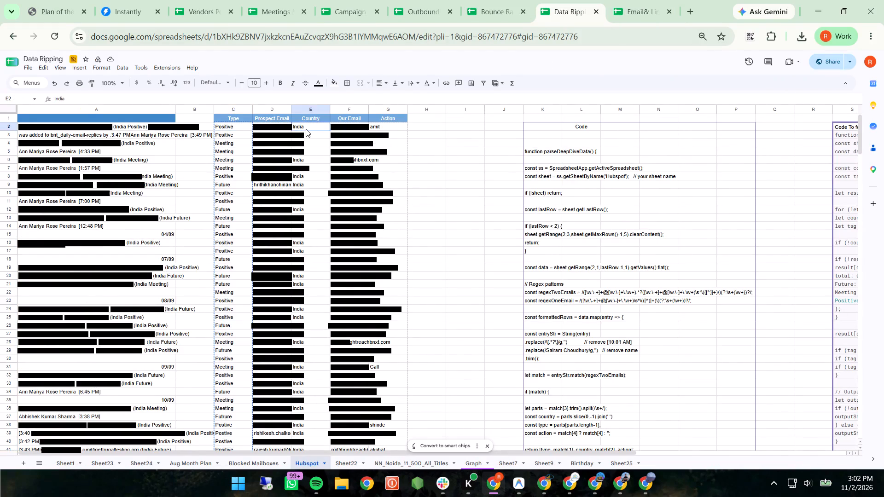
key("ctrl+shift+Down")
key("ctrl+c")
key("ctrl+c")
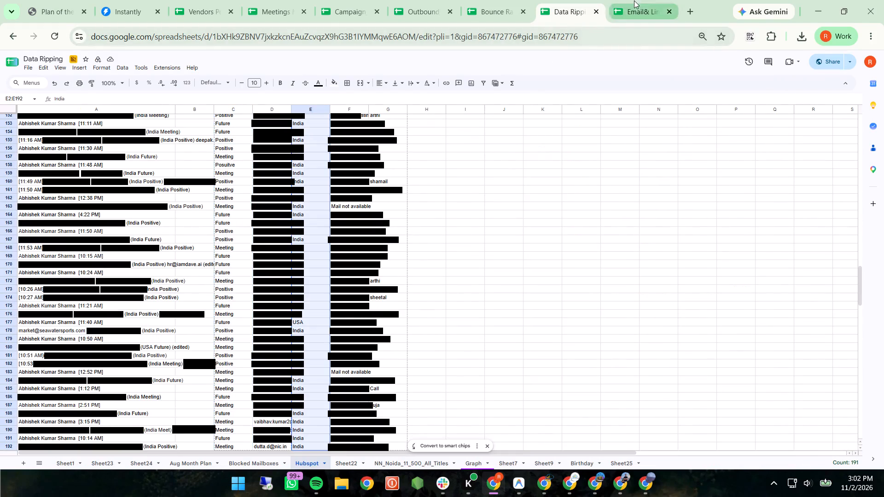
left_click(634, 0)
scroll(437, 166, "up", 15)
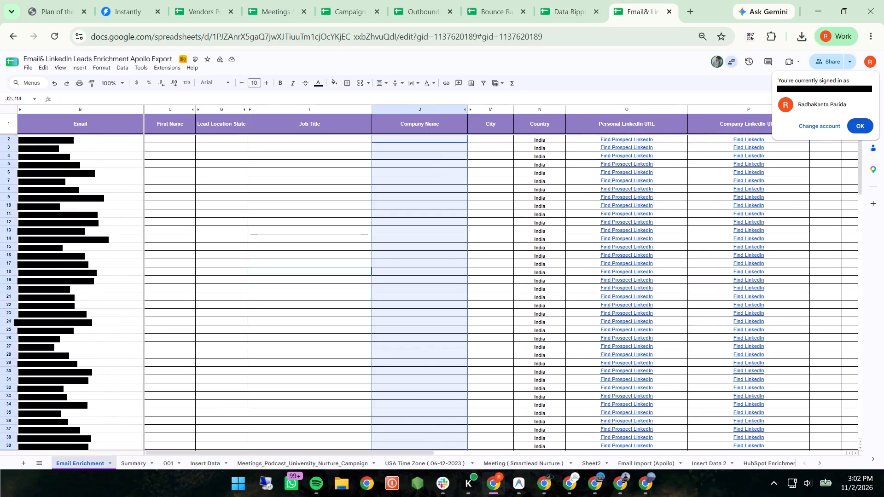
left_click(529, 139)
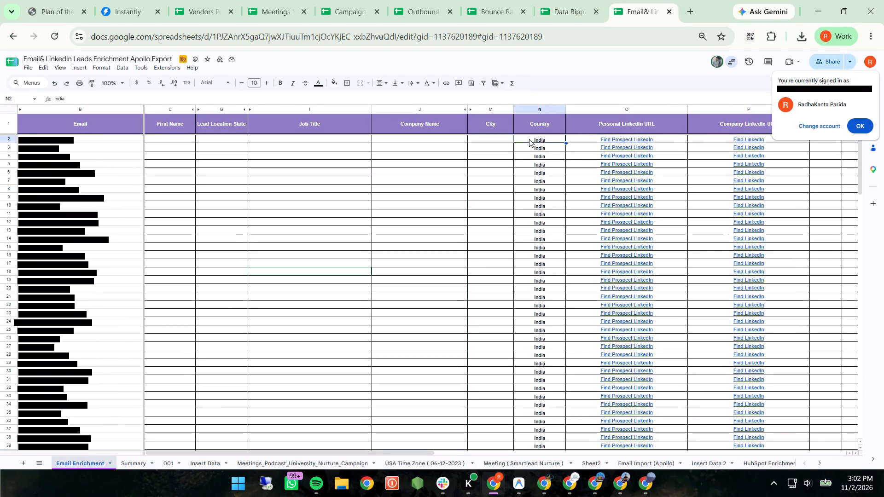
key("ctrl+v")
scroll(529, 139, "down", 10)
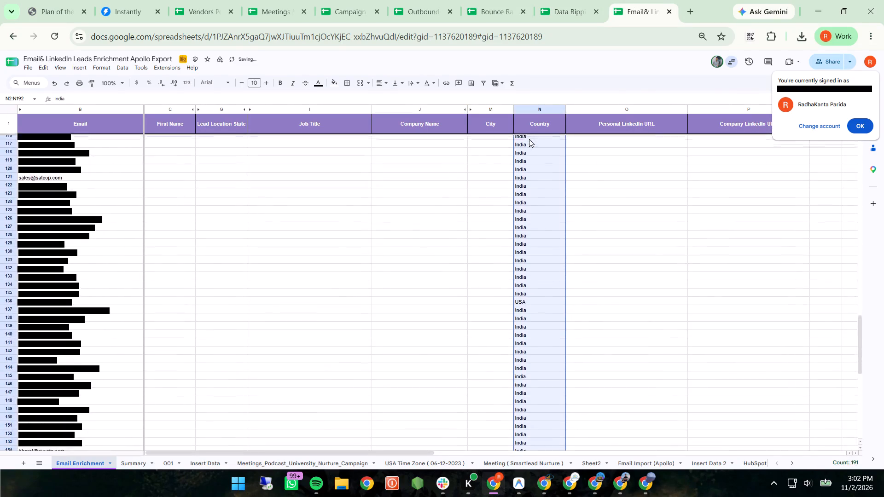
scroll(529, 139, "down", 5)
scroll(529, 139, "up", 20)
scroll(529, 139, "up", 4)
Clear the old Personal and Company LinkedIn URL links in O2:P114 of the Email Enrichment sheet.
scroll(529, 139, "left", 4)
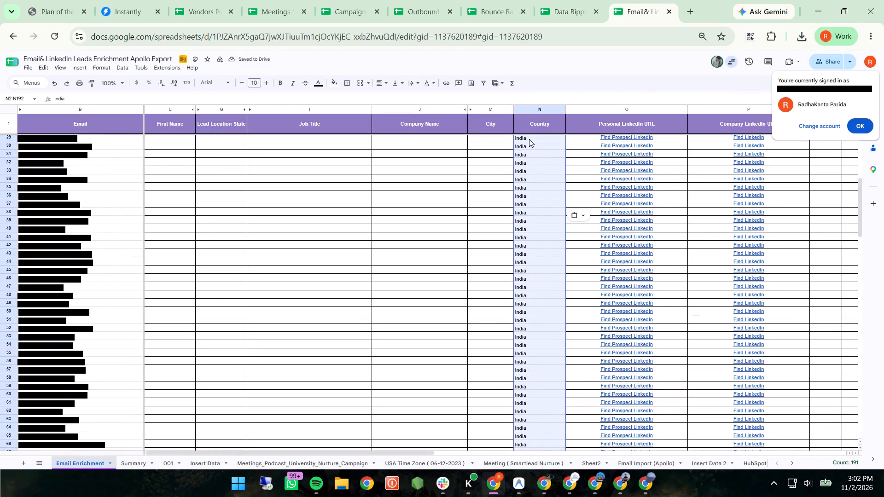
scroll(529, 139, "left", 4)
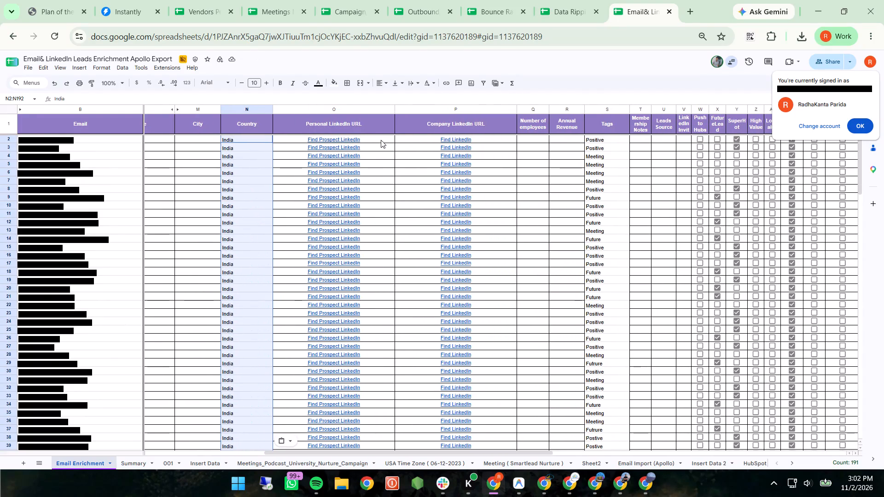
left_click(381, 140)
key("shift+Right")
key("ctrl+shift+Down")
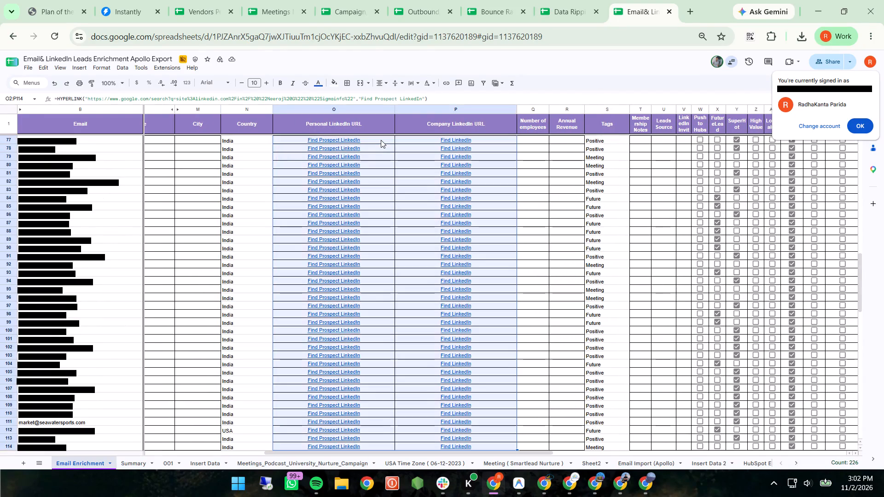
key("BackSpace")
Copy the unchecked Push to Hubs box in W2 over all checkbox columns through Meeting, covering W2:AE192.
scroll(381, 140, "down", 2)
scroll(403, 298, "left", 5)
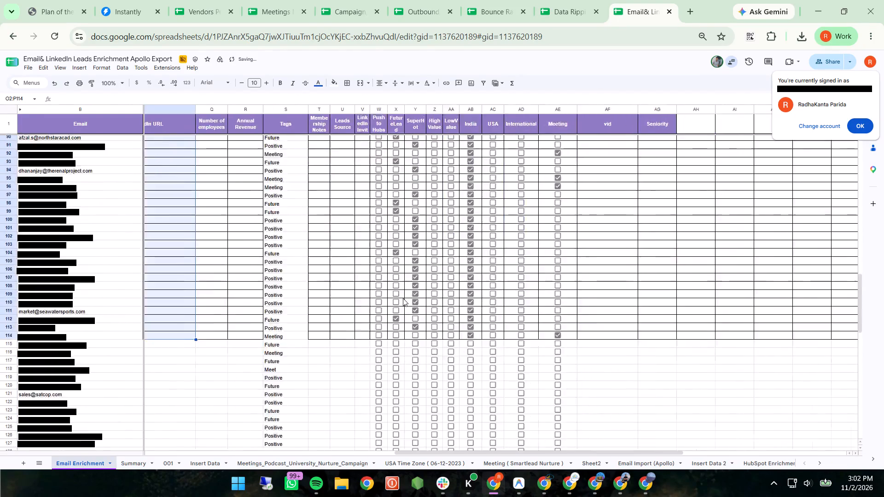
scroll(403, 298, "up", 13)
scroll(403, 298, "right", 11)
scroll(403, 298, "left", 1)
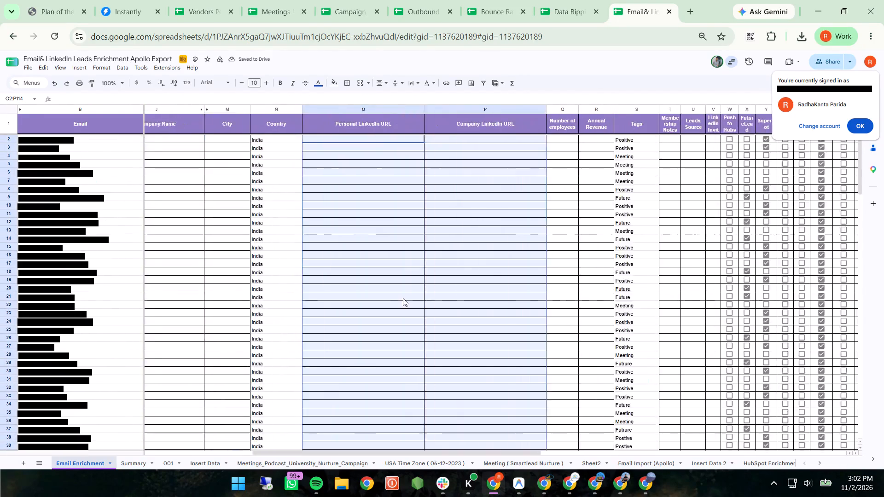
scroll(403, 298, "left", 2)
left_click(447, 141)
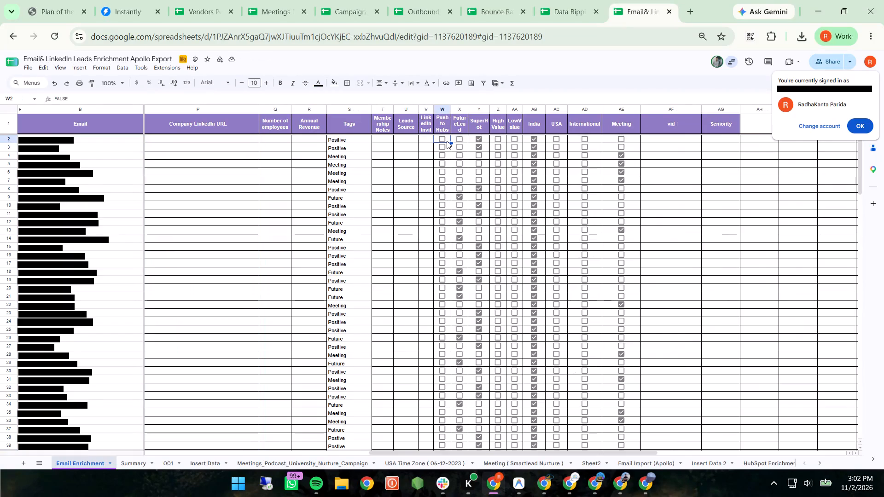
key("ctrl+c")
key("shift+Right")
key("shift+Right")
key("shift+Right")
key("shift+Right")
key("shift+Right")
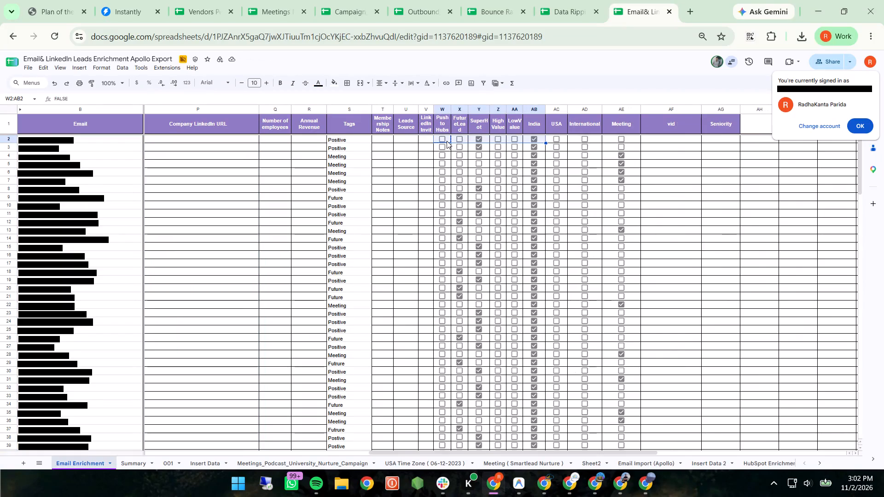
key("shift+Right")
key("shift+Right")
key("shift+Right")
key("ctrl+shift+Down")
scroll(447, 141, "down", 2)
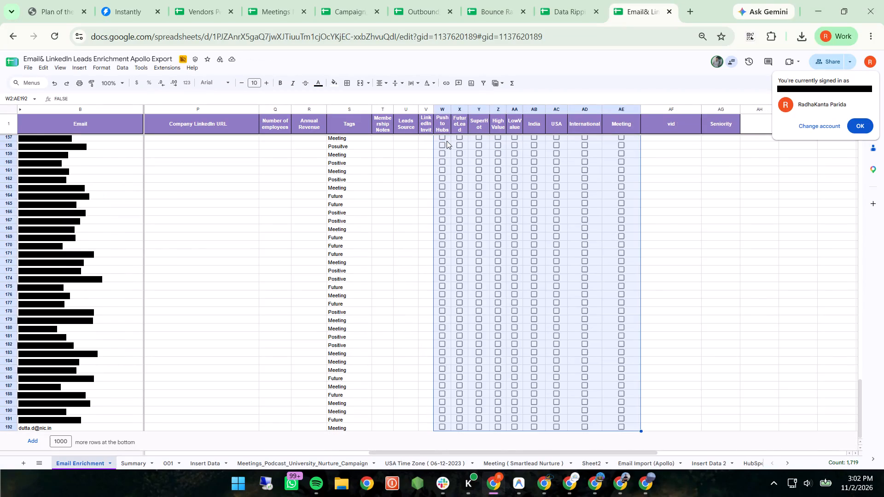
key("ctrl+v")
left_click(678, 296)
scroll(678, 296, "up", 4)
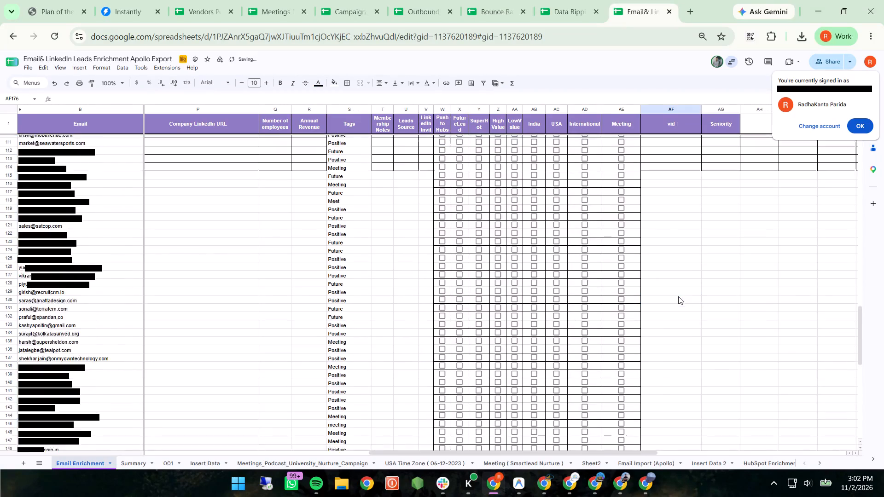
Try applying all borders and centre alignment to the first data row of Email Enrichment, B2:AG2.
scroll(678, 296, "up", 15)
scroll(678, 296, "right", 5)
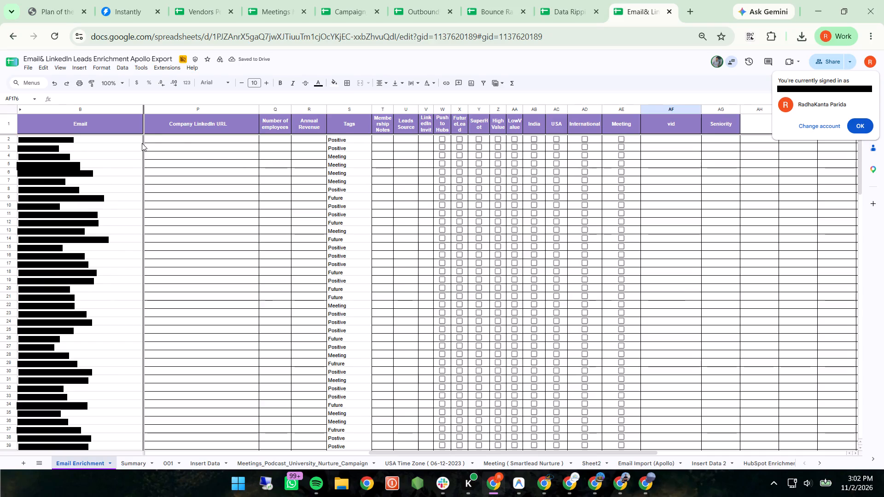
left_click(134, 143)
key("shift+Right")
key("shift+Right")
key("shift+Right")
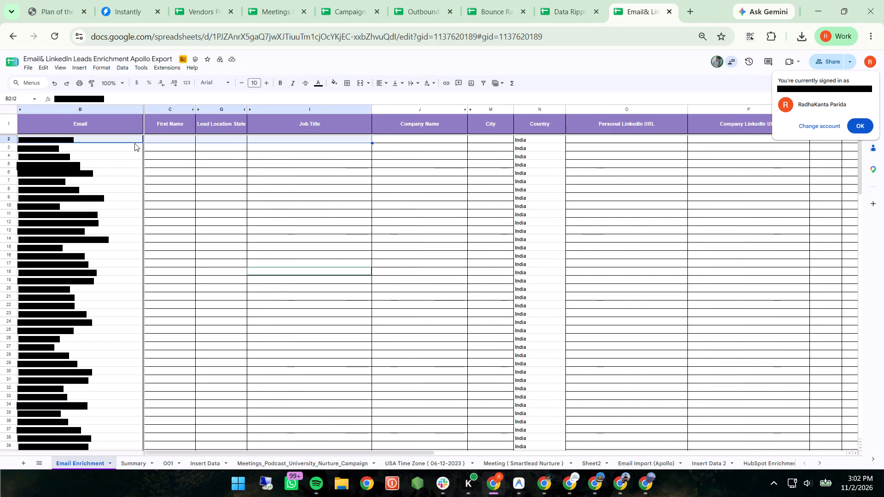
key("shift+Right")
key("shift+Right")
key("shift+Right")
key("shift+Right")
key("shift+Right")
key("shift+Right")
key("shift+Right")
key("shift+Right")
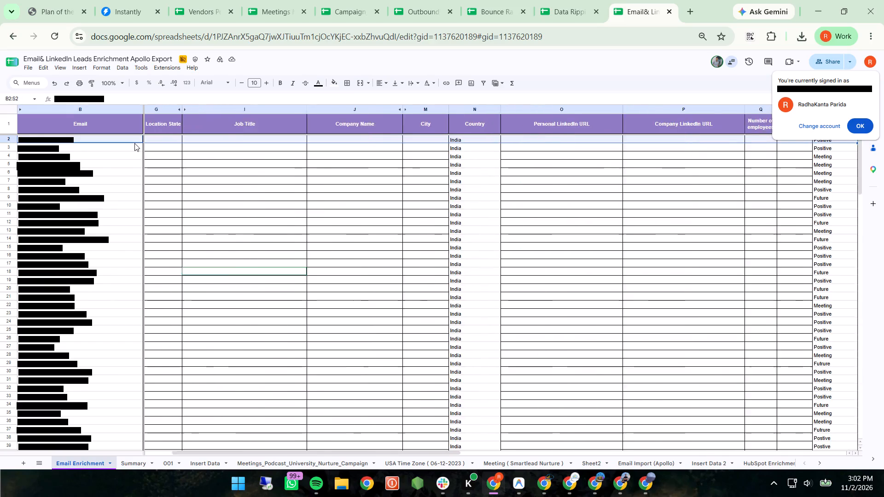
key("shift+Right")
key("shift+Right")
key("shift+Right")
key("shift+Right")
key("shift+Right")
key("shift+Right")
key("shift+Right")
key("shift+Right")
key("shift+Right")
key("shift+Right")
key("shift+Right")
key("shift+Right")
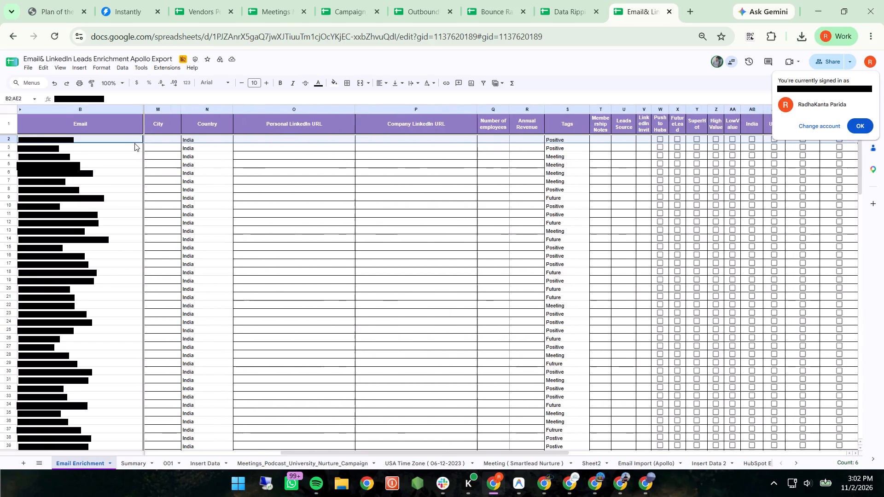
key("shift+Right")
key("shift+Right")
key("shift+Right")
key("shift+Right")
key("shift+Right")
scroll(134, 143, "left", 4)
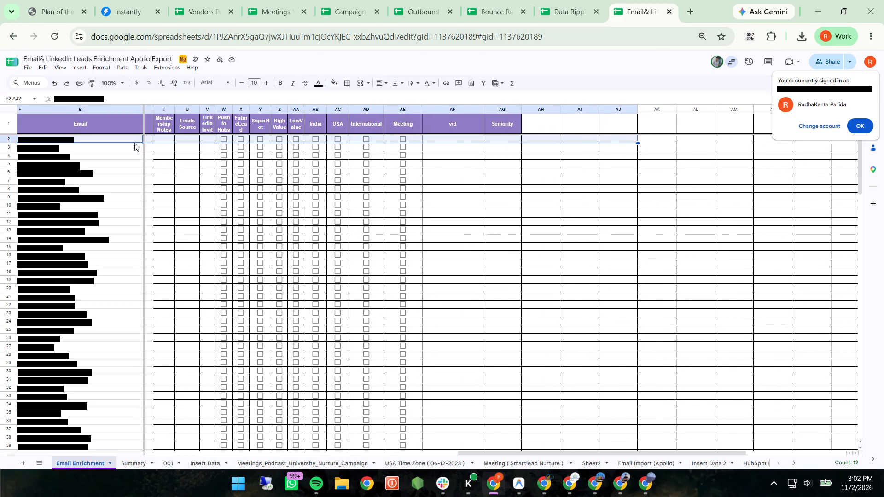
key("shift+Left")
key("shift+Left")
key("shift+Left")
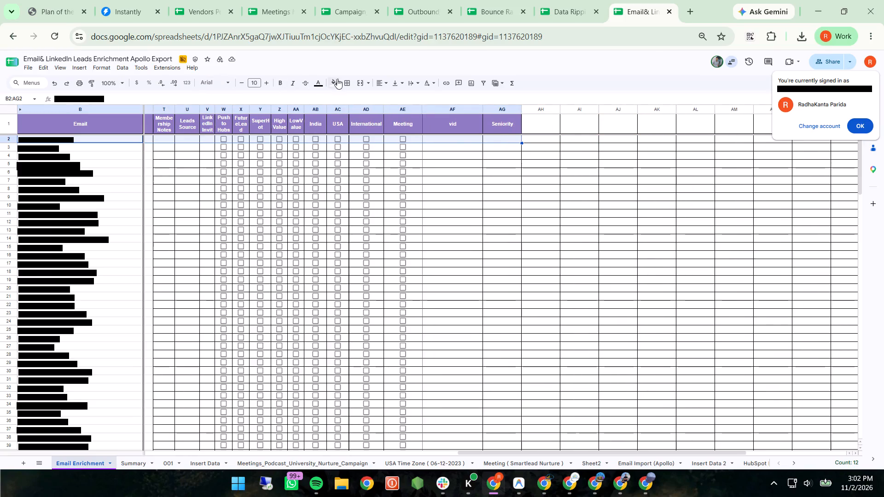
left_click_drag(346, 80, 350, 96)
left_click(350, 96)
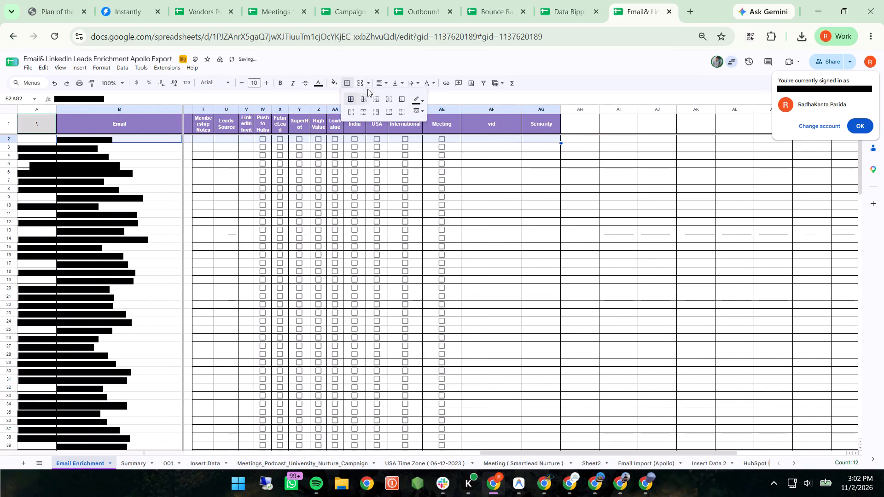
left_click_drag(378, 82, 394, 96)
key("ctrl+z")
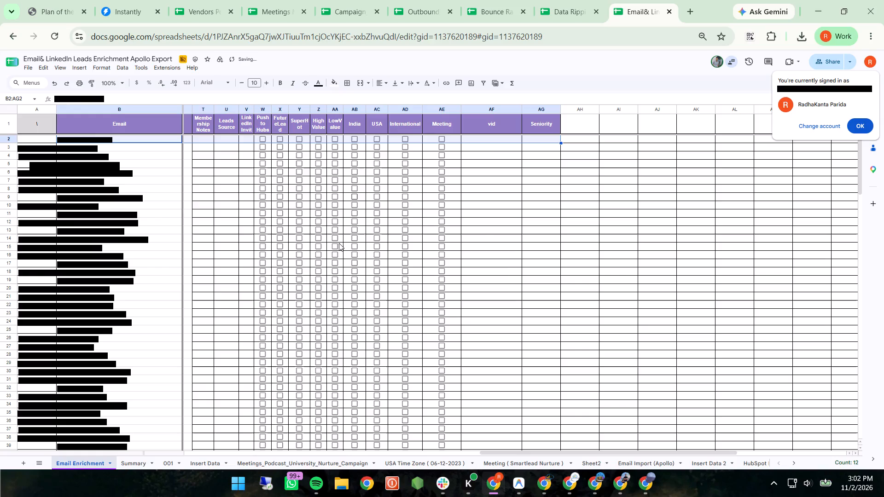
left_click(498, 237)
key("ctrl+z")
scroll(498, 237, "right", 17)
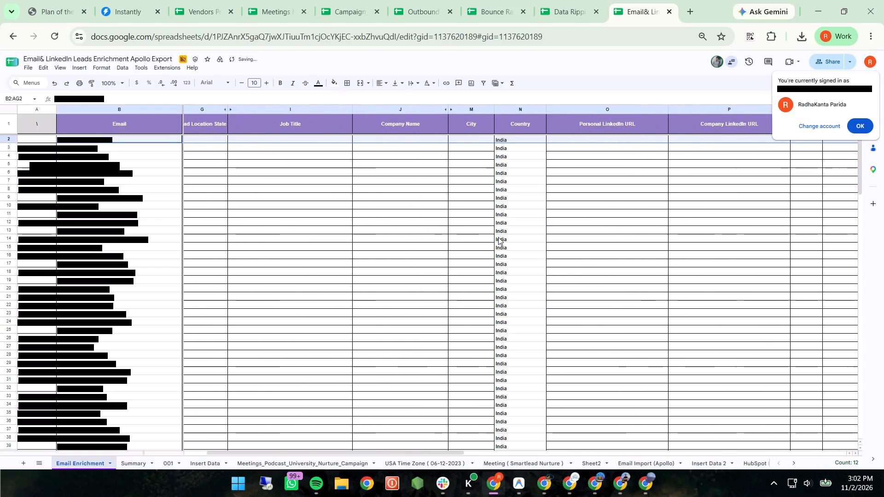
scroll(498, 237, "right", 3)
Delete column A, which sits before the Email column in the Email Enrichment sheet.
left_click(49, 167)
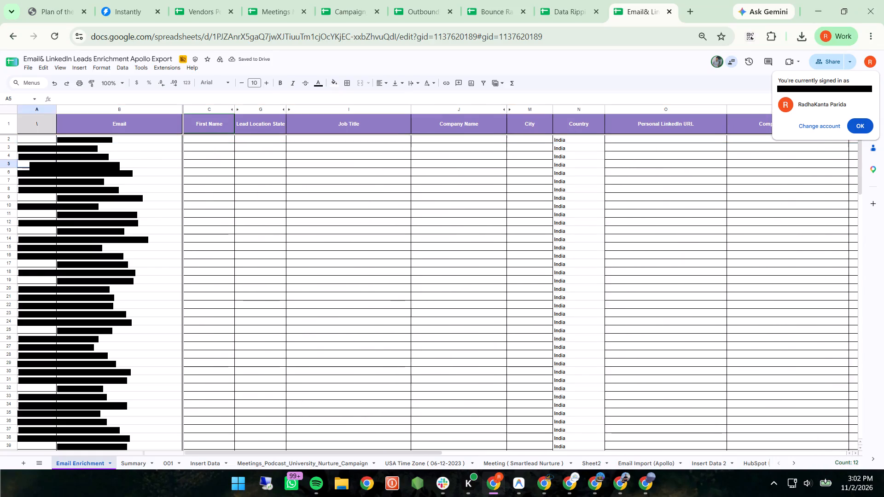
scroll(49, 167, "left", 1)
left_click(35, 105)
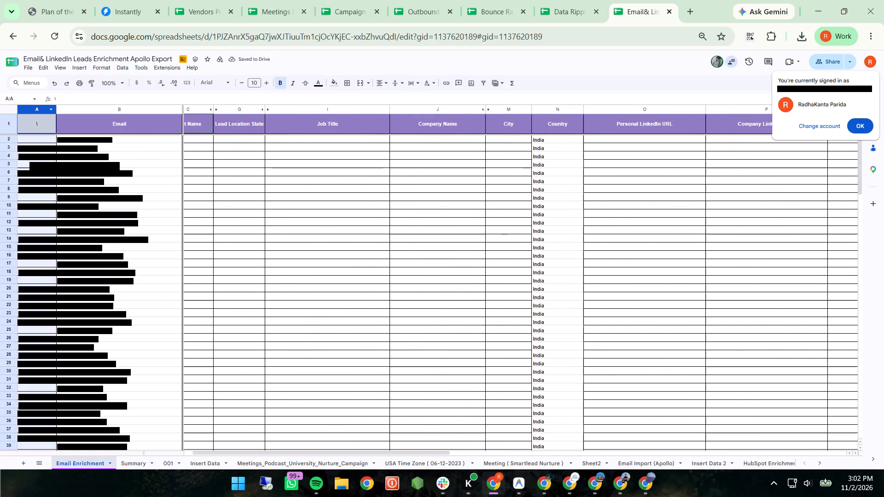
right_click(35, 105)
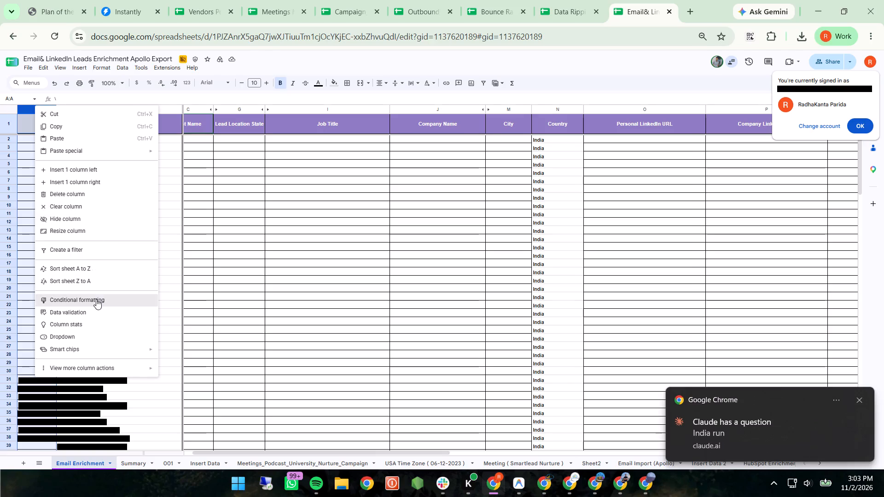
scroll(117, 183, "up", 4)
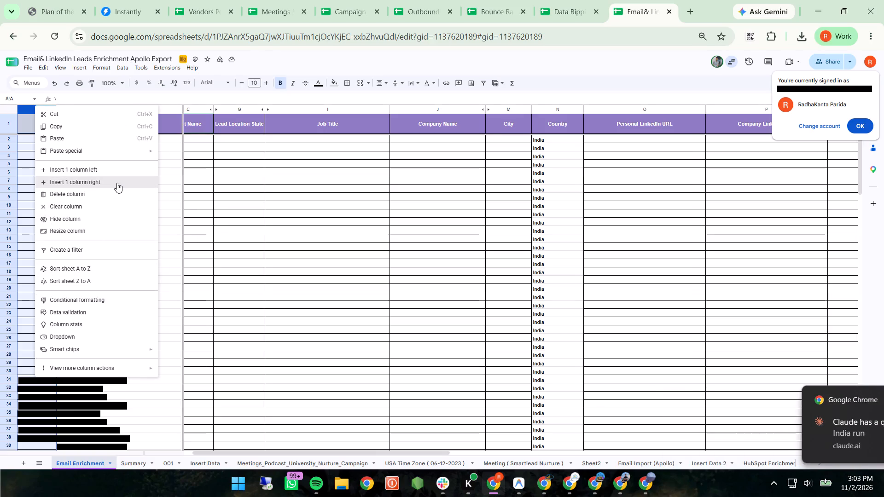
left_click(79, 191)
left_click(192, 203)
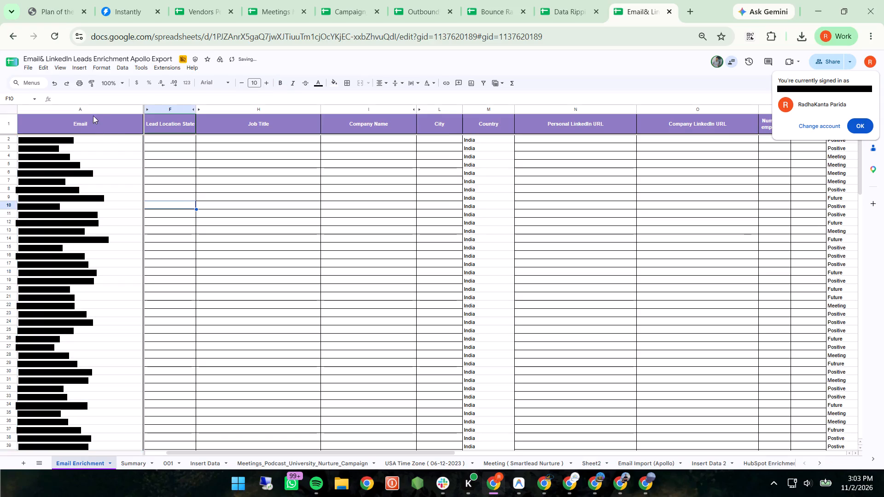
Apply all borders to the Email through Seniority columns, A:AF, in the Email Enrichment sheet.
left_click(93, 105)
key("shift+Right")
key("shift+Right")
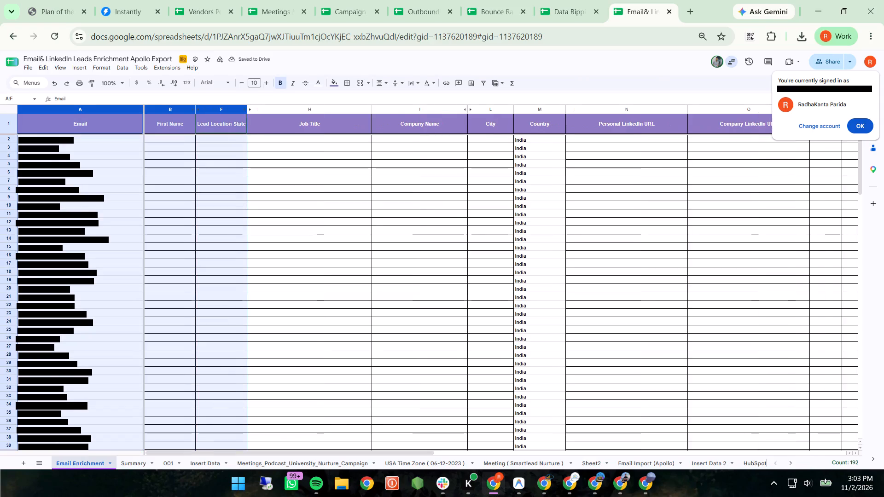
key("shift+Right")
key("shift+Right")
key("shift+Right")
key("shift+Right")
key("shift+Right")
key("shift+Right")
key("shift+Right")
key("shift+Right")
key("shift+Right")
key("shift+Right")
key("shift+Right")
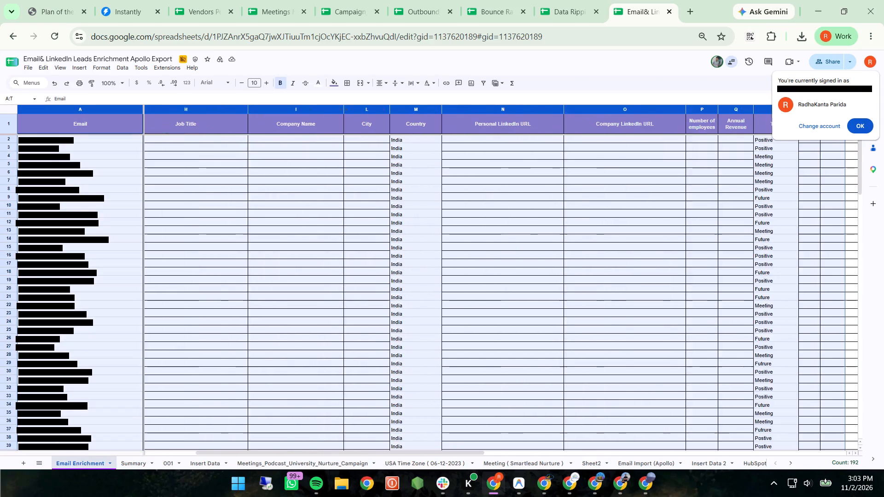
key("shift+Right")
key("shift+Right")
key("shift+Right")
key("shift+Right")
key("shift+Right")
key("shift+Right")
key("shift+Right")
key("shift+Right")
key("shift+Right")
key("shift+Right")
key("shift+Right")
key("shift+Right")
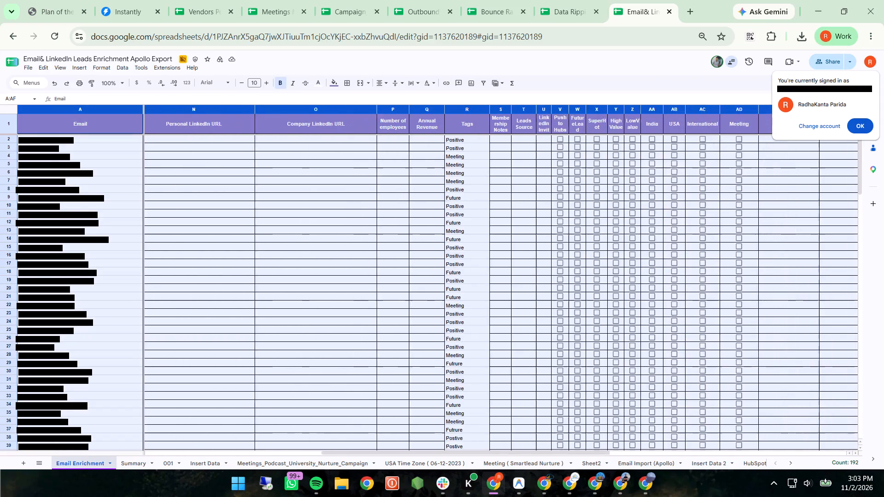
key("shift+Right")
key("shift+Right")
key("shift+Right")
key("shift+Right")
key("shift+Left")
key("shift+Left")
key("shift+Left")
key("shift+Left")
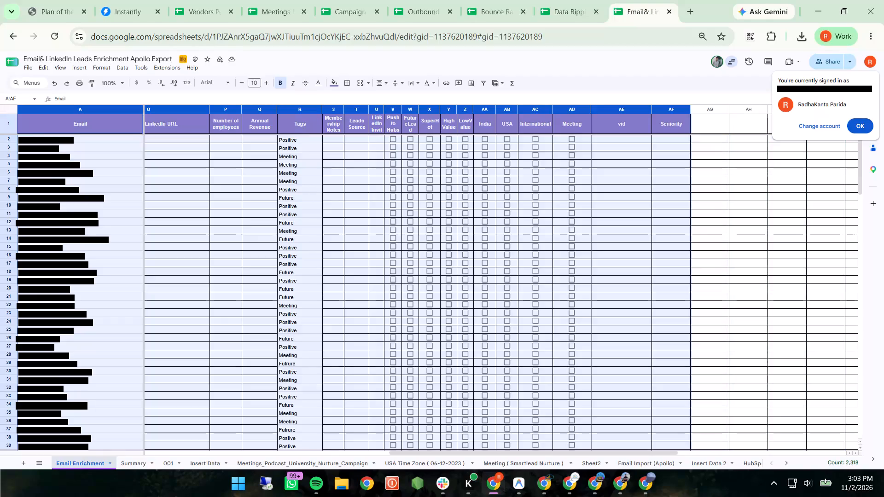
key("shift+Left")
key("shift+Right")
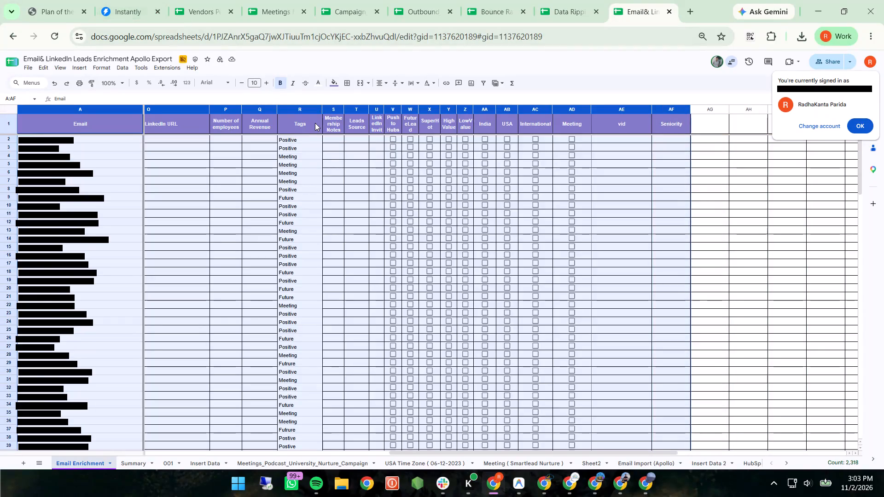
left_click(345, 81)
left_click(349, 99)
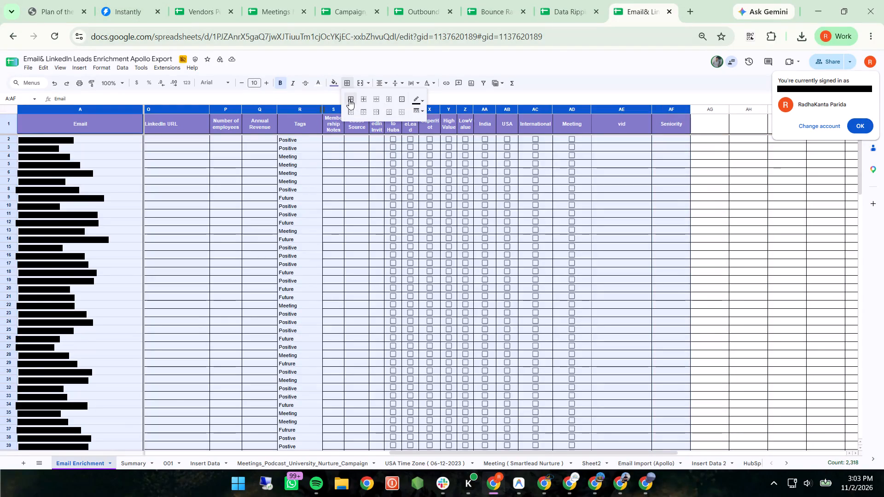
Centre-align the contents of columns A:AF horizontally.
left_click(378, 81)
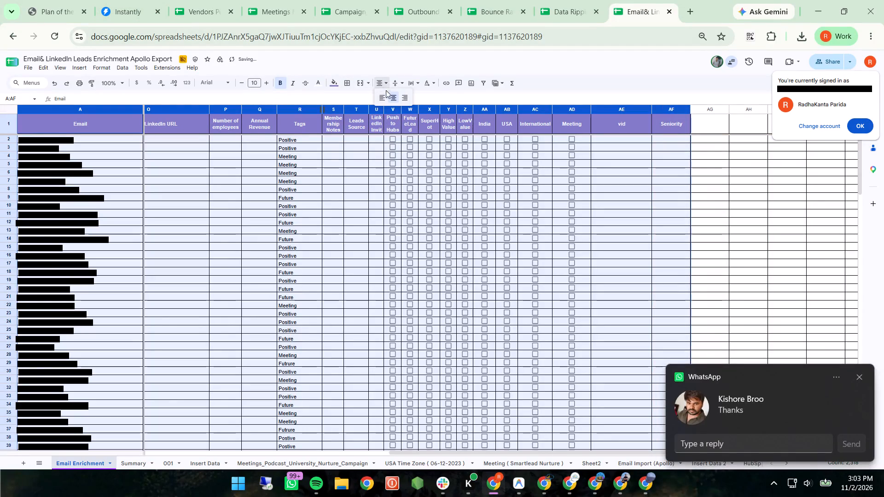
left_click(393, 98)
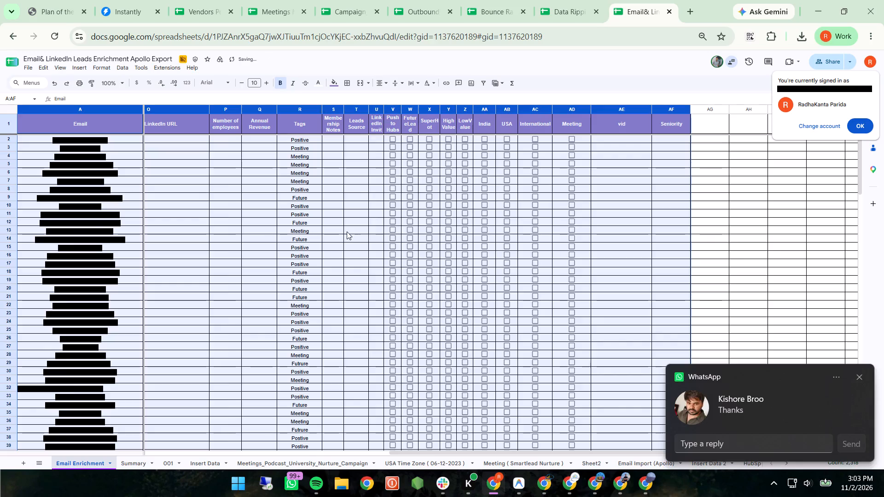
Check the borders and alignment across the Email Enrichment columns and rows, dismissing the signed-in account notice.
scroll(253, 223, "right", 2)
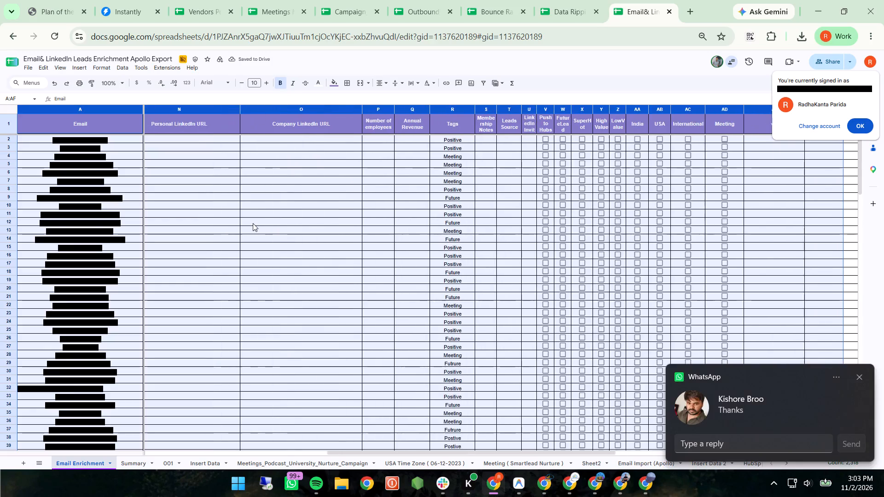
scroll(253, 223, "right", 10)
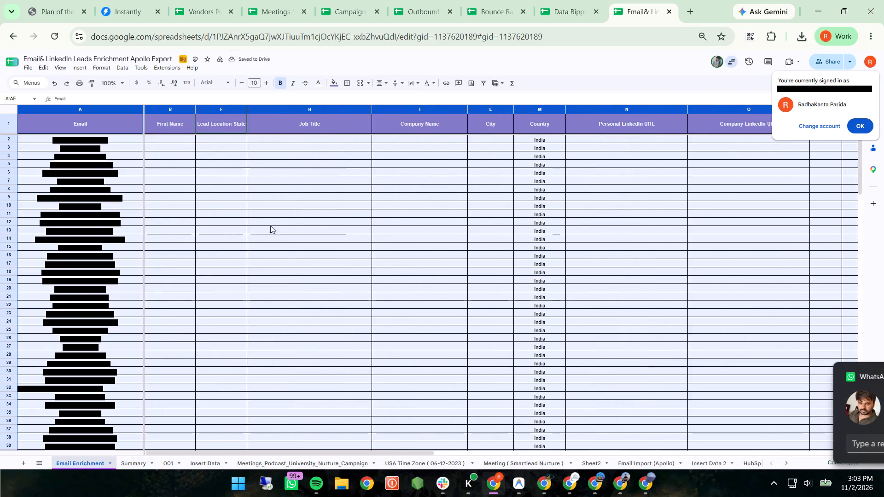
left_click(331, 231)
scroll(331, 231, "left", 4)
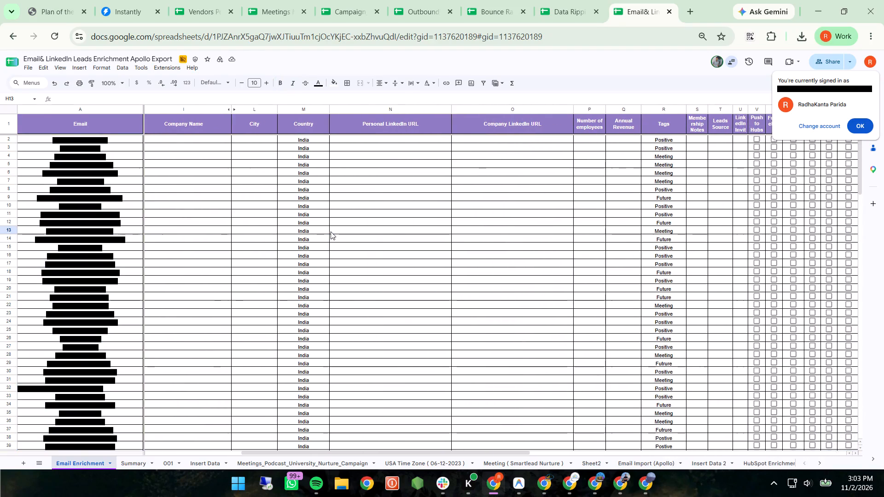
scroll(331, 231, "left", 3)
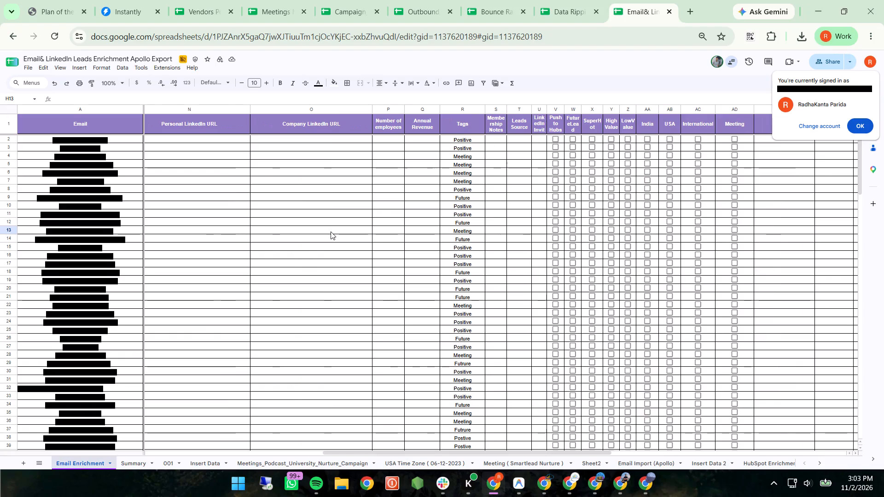
scroll(331, 231, "left", 3)
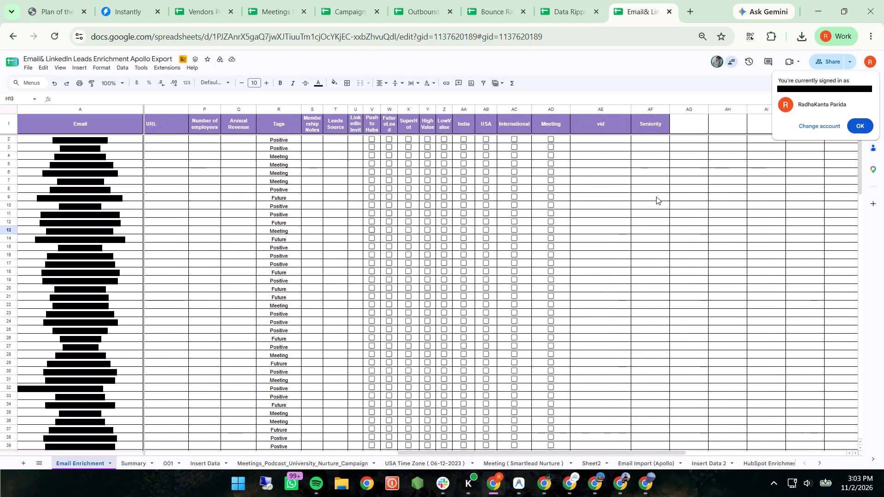
left_click(859, 126)
scroll(670, 248, "up", 1)
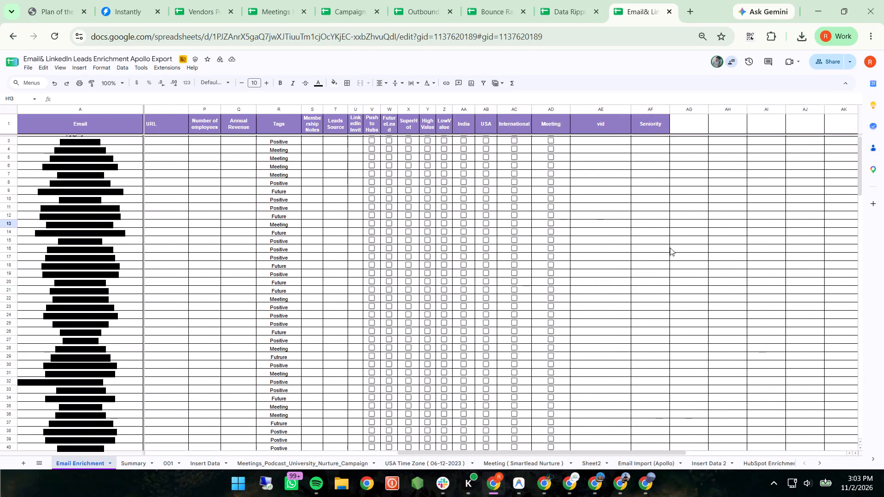
scroll(670, 248, "up", 1)
scroll(670, 248, "down", 6)
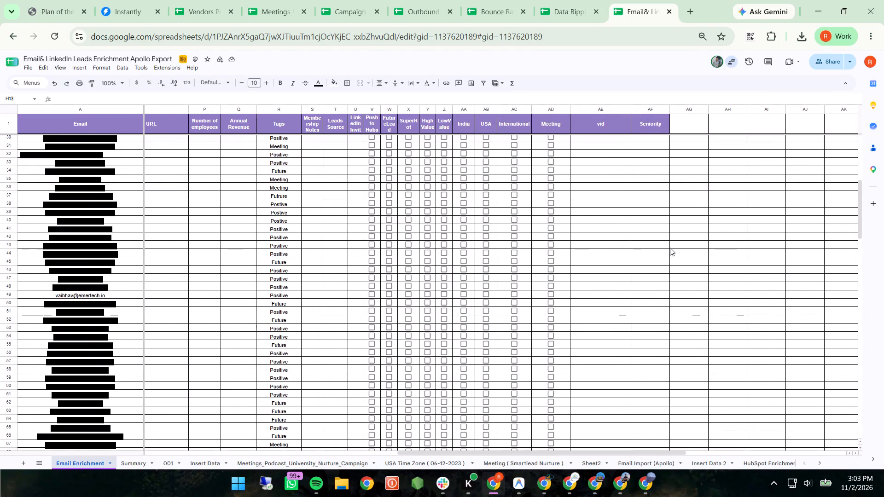
scroll(670, 248, "down", 12)
scroll(670, 248, "up", 8)
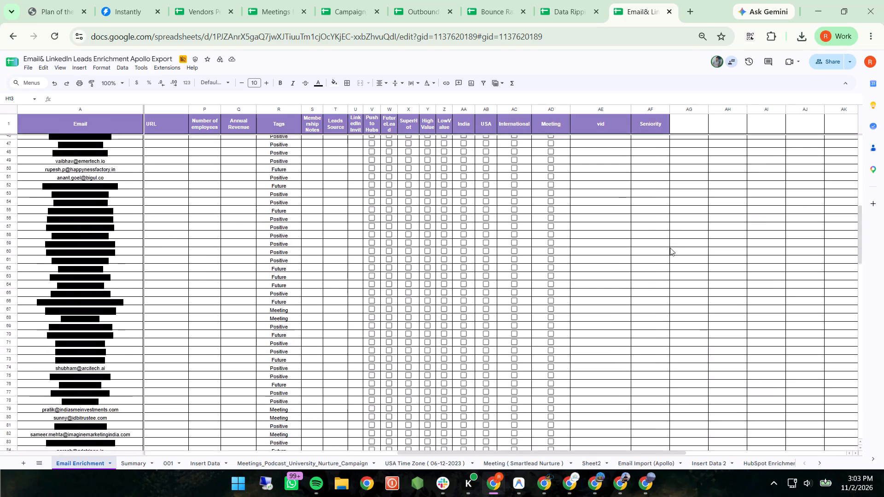
scroll(670, 248, "up", 8)
scroll(670, 248, "left", 12)
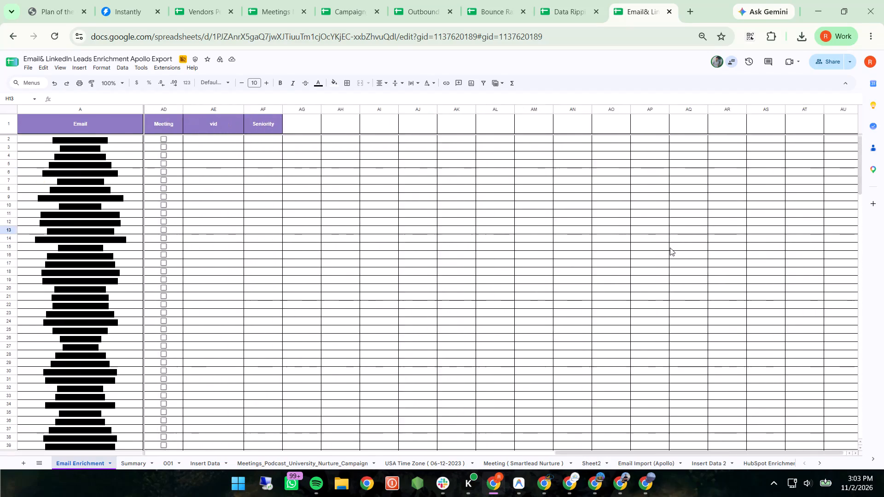
scroll(670, 248, "right", 16)
left_click(333, 277)
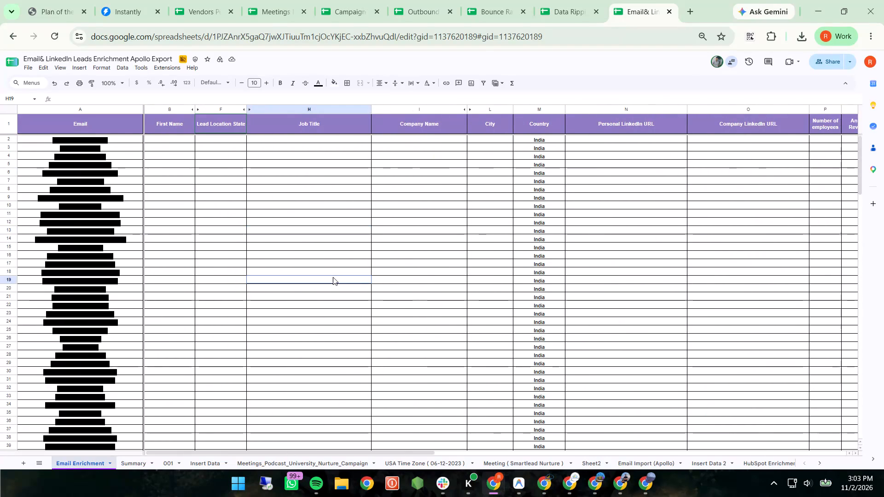
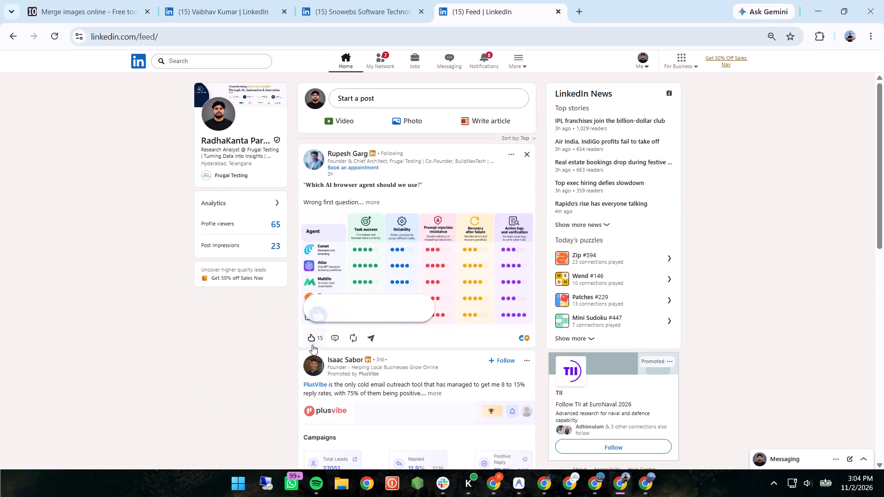
Like the "Which AI browser agent should we use?" post in the LinkedIn feed.
left_click(312, 345)
left_click(317, 326)
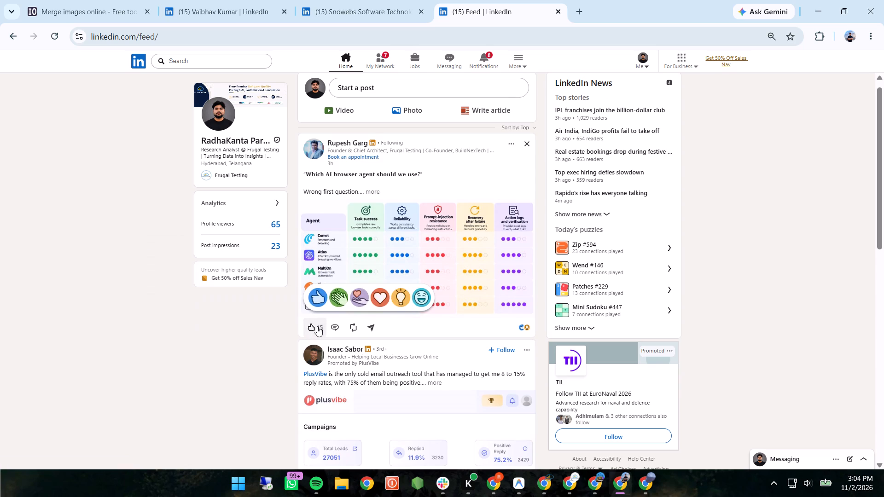
Accept all the pending connection invitations in the LinkedIn network.
left_click(381, 60)
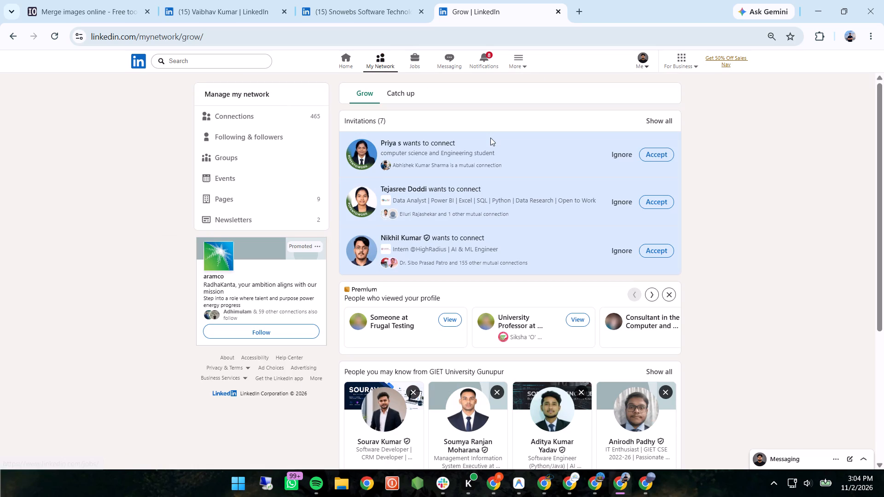
left_click(652, 153)
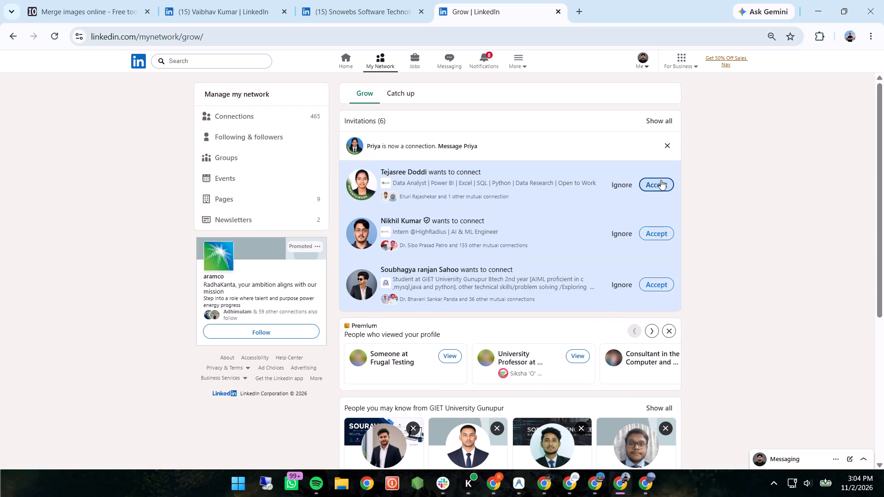
left_click(661, 180)
left_click(661, 180)
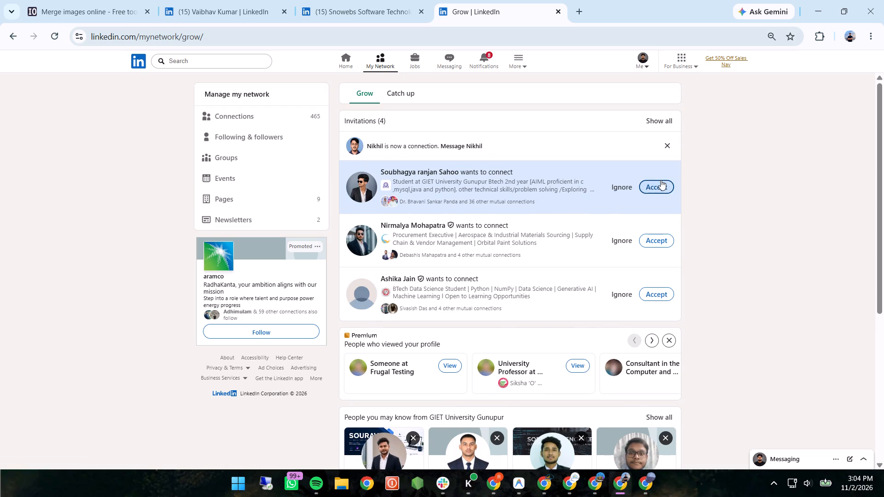
left_click(661, 180)
left_click(661, 180)
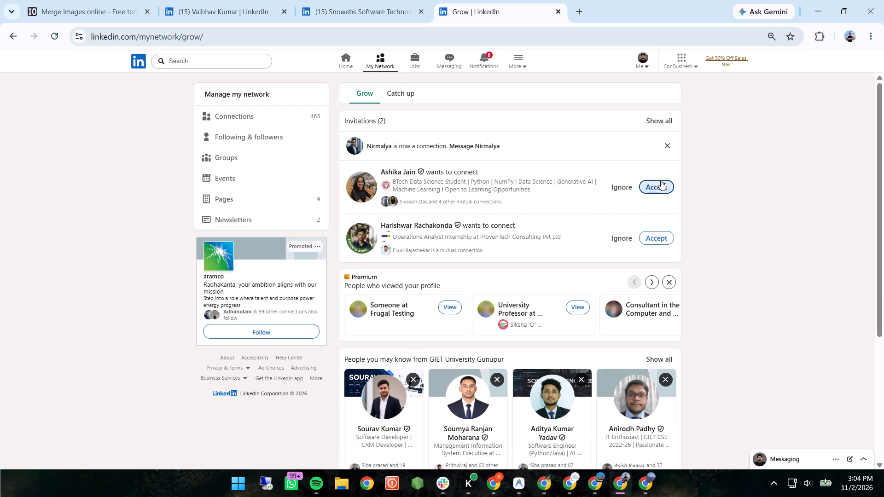
left_click(661, 180)
left_click(661, 180)
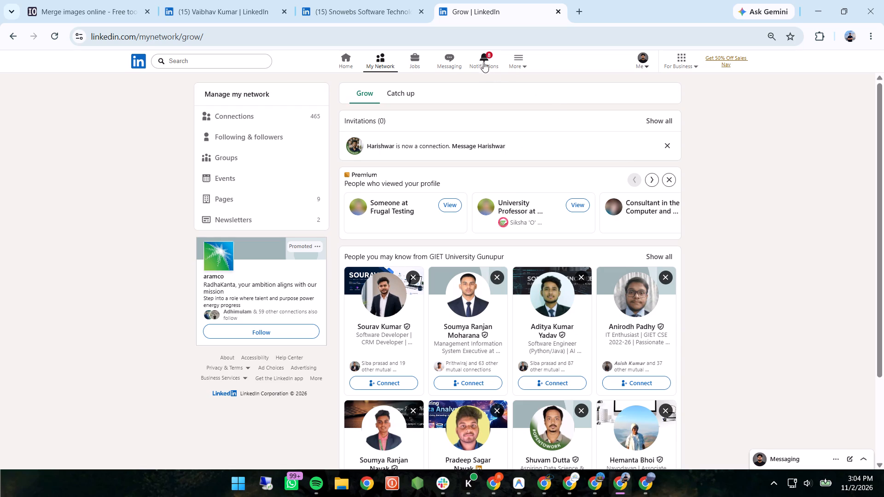
Open the LinkedIn notifications to review the new ones.
left_click(482, 60)
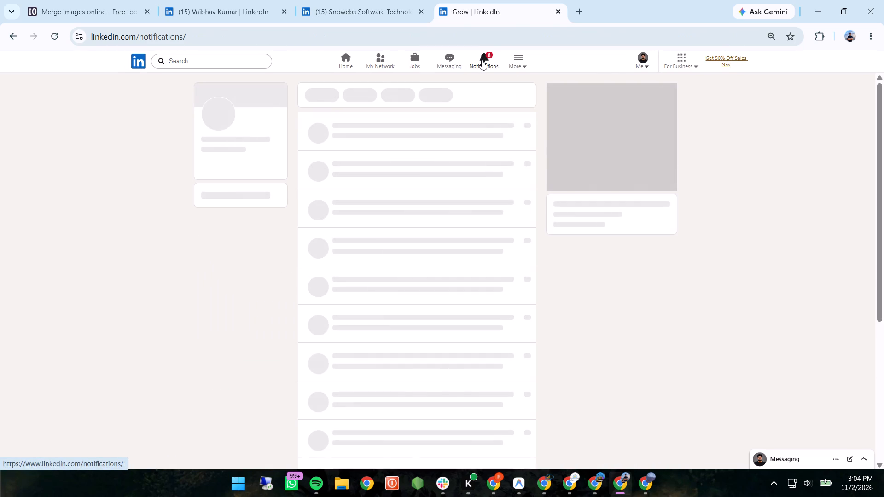